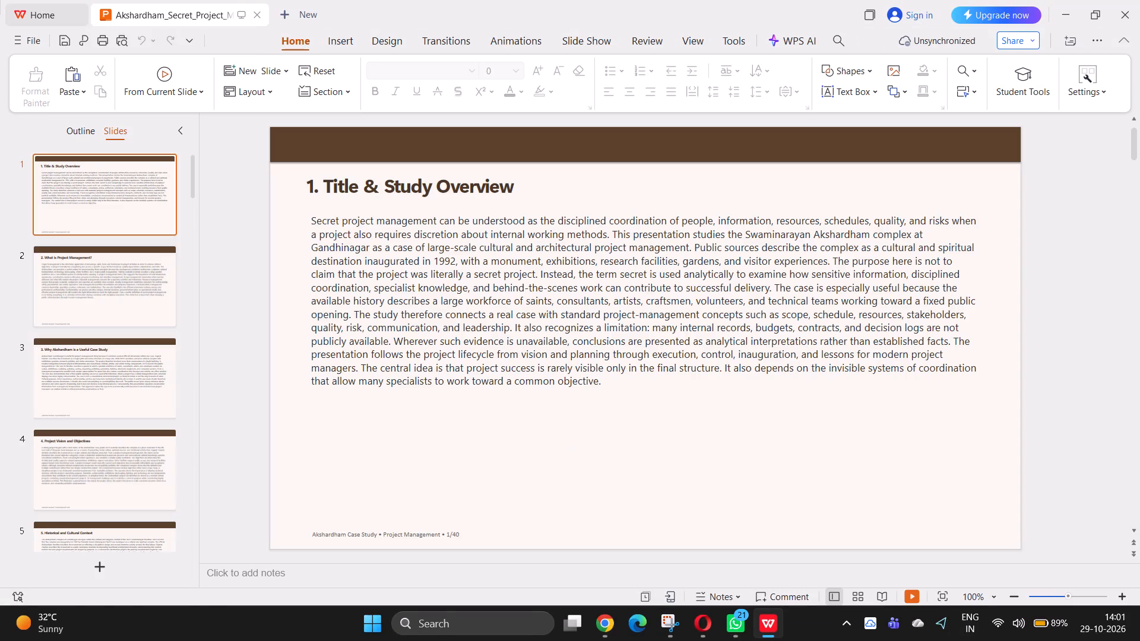
Try Arial Black on the word "Overview" in the slide 1 title, settling on Arial Rounded MT Bold.
{"action": "left_click", "coordinate": [476, 196]}
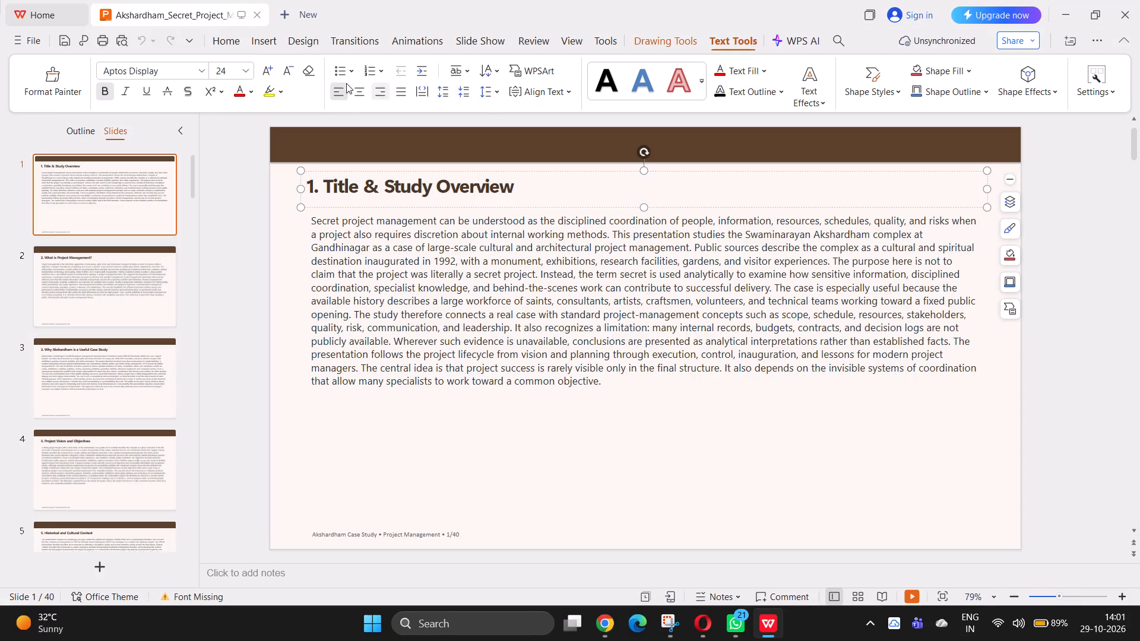
{"action": "left_click", "coordinate": [153, 67]}
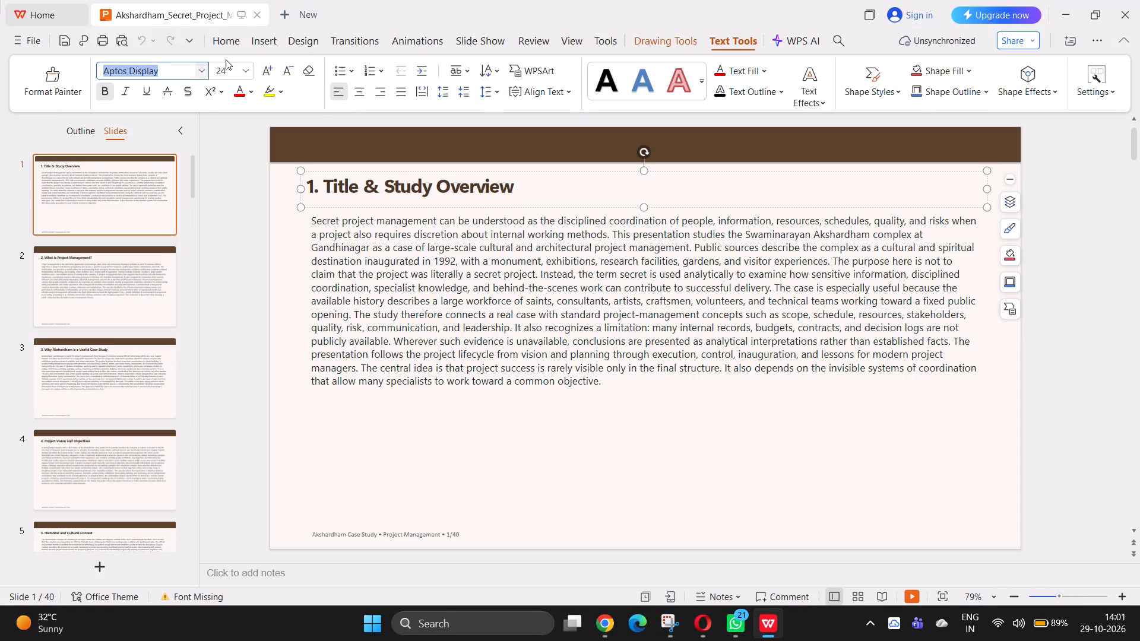
{"action": "left_click", "coordinate": [198, 72]}
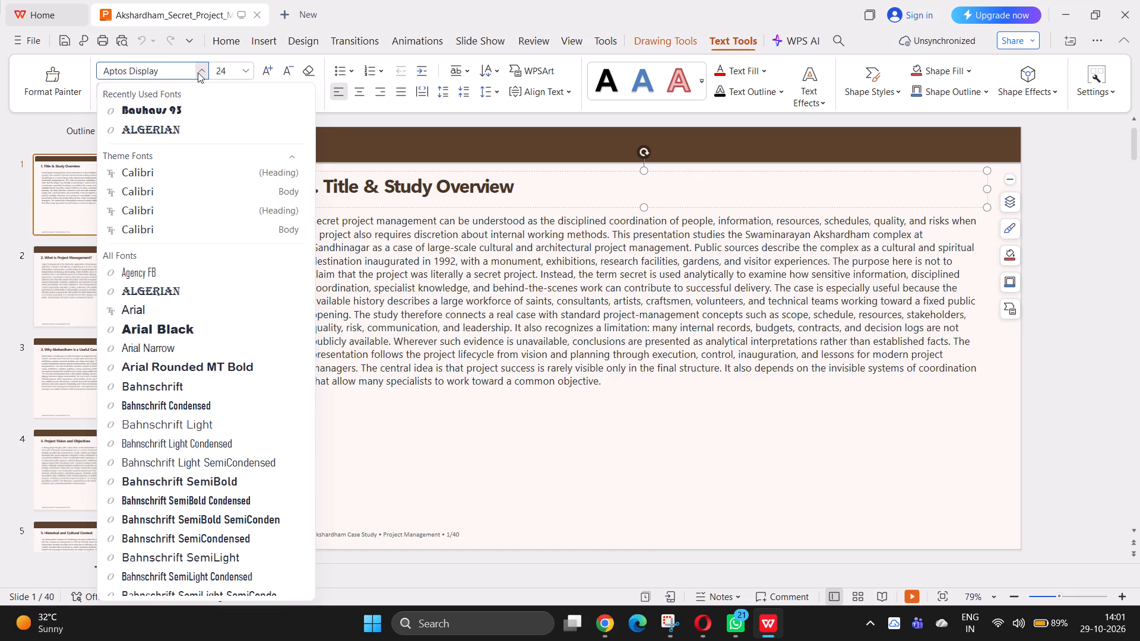
{"action": "left_click", "coordinate": [142, 326]}
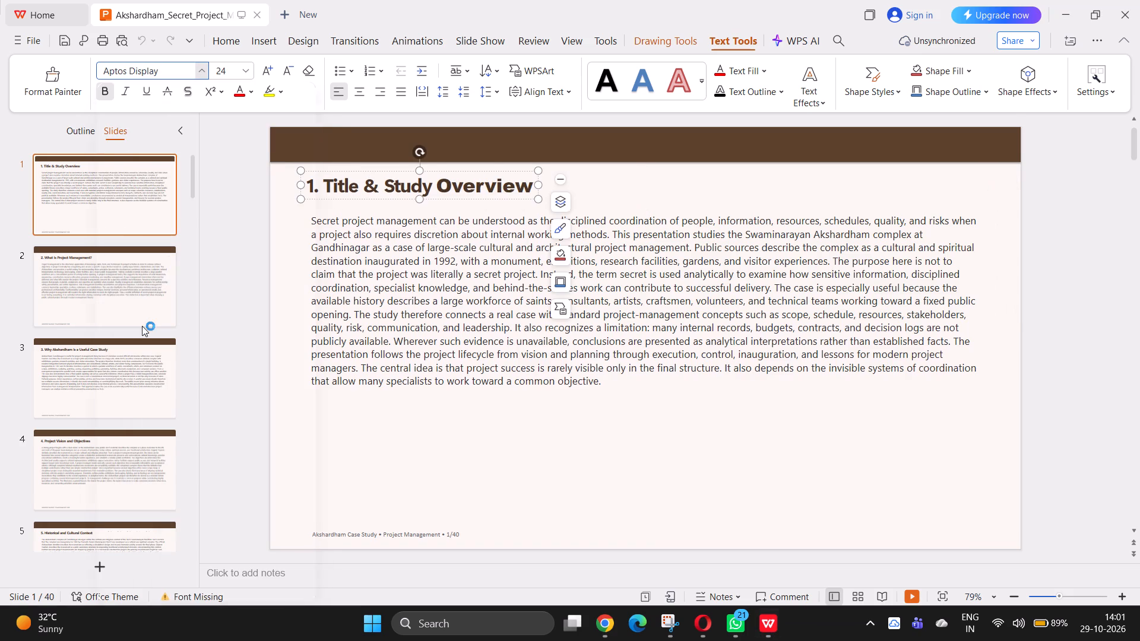
{"action": "left_click", "coordinate": [201, 72]}
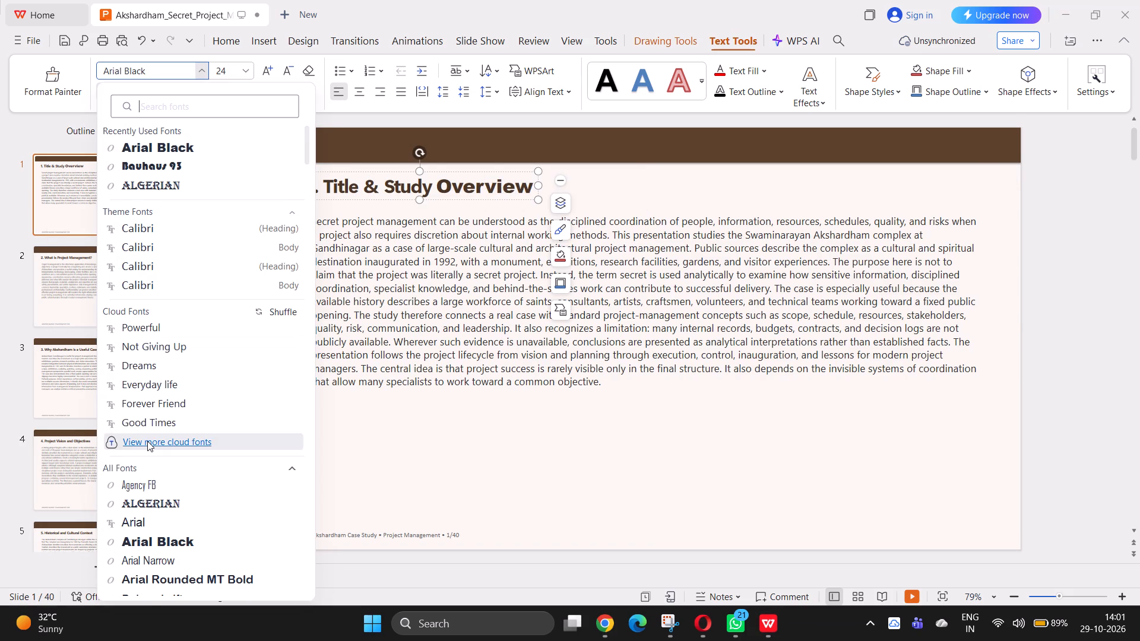
{"action": "scroll", "coordinate": [147, 441], "scroll_direction": "down", "scroll_amount": 2}
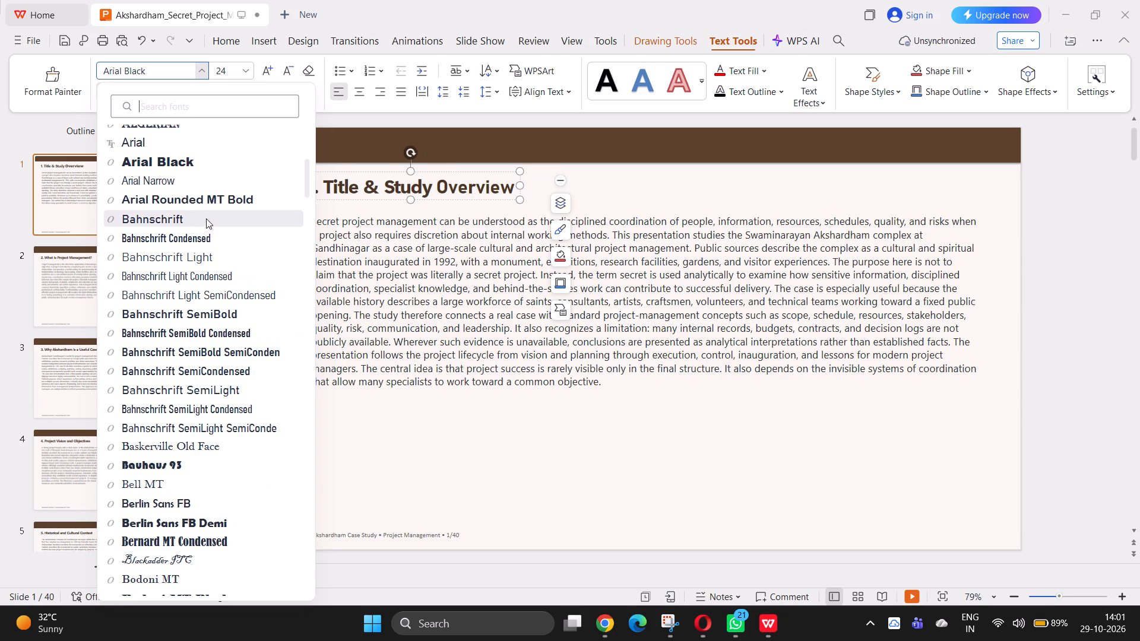
{"action": "left_click", "coordinate": [210, 202]}
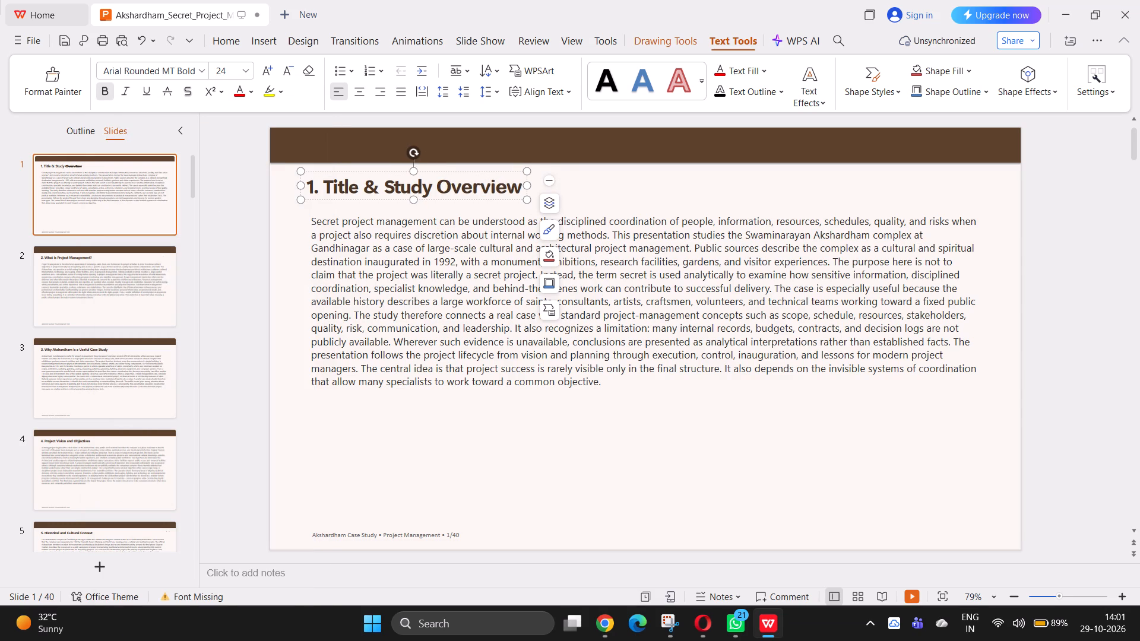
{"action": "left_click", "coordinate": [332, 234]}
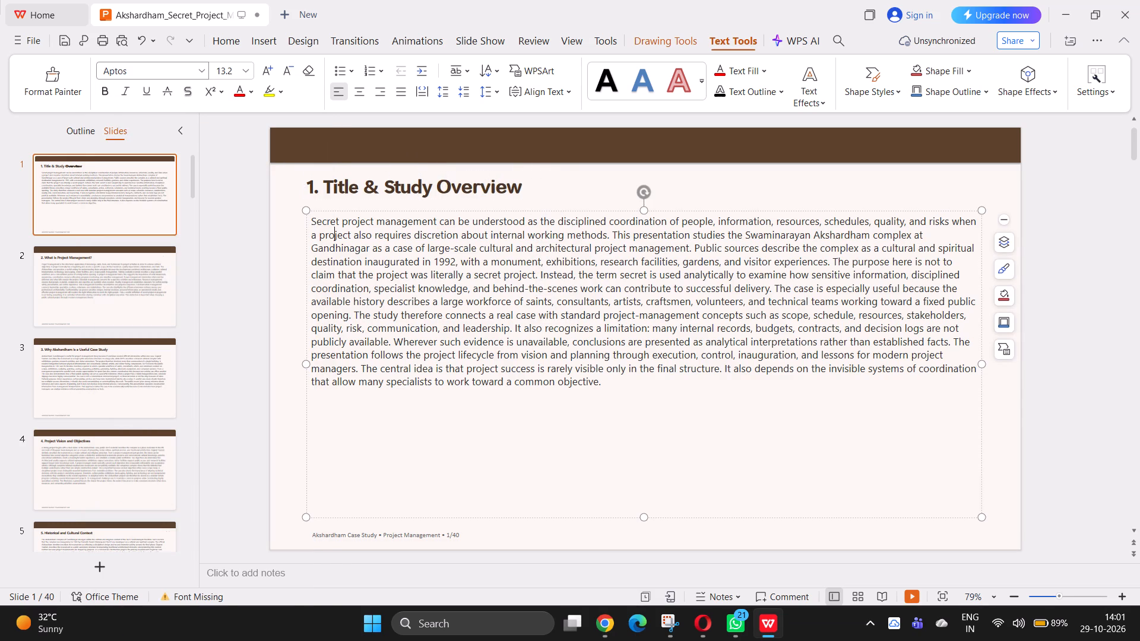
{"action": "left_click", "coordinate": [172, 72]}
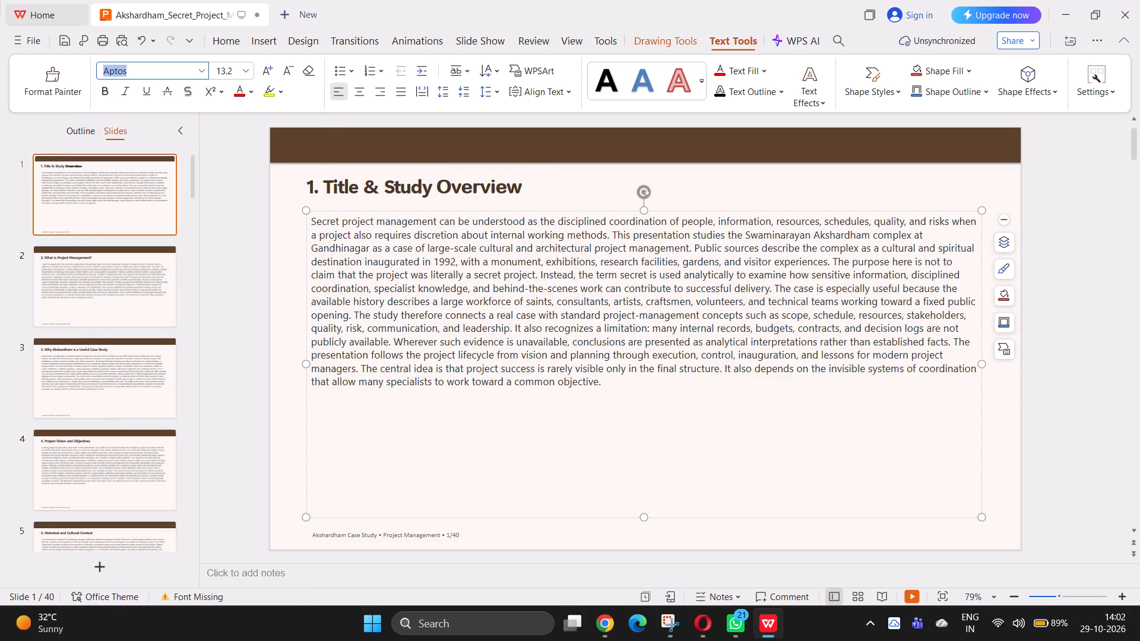
Try Bahnschrift SemiBold on the word "Title" in the slide 1 heading, settling on Algerian.
{"action": "left_click", "coordinate": [351, 179]}
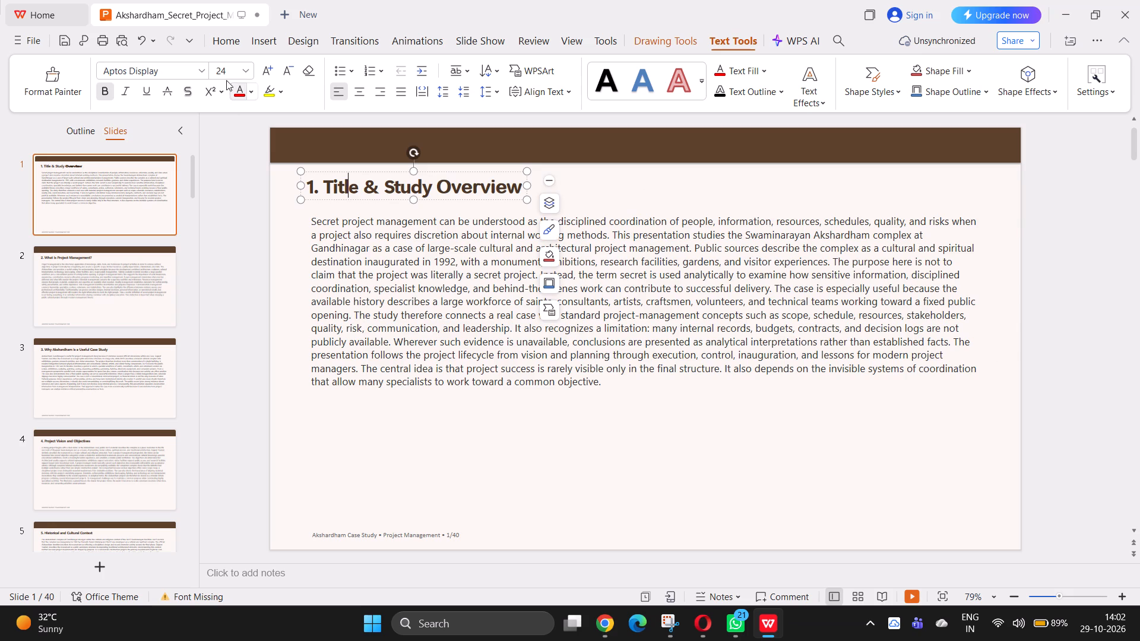
{"action": "left_click", "coordinate": [197, 72]}
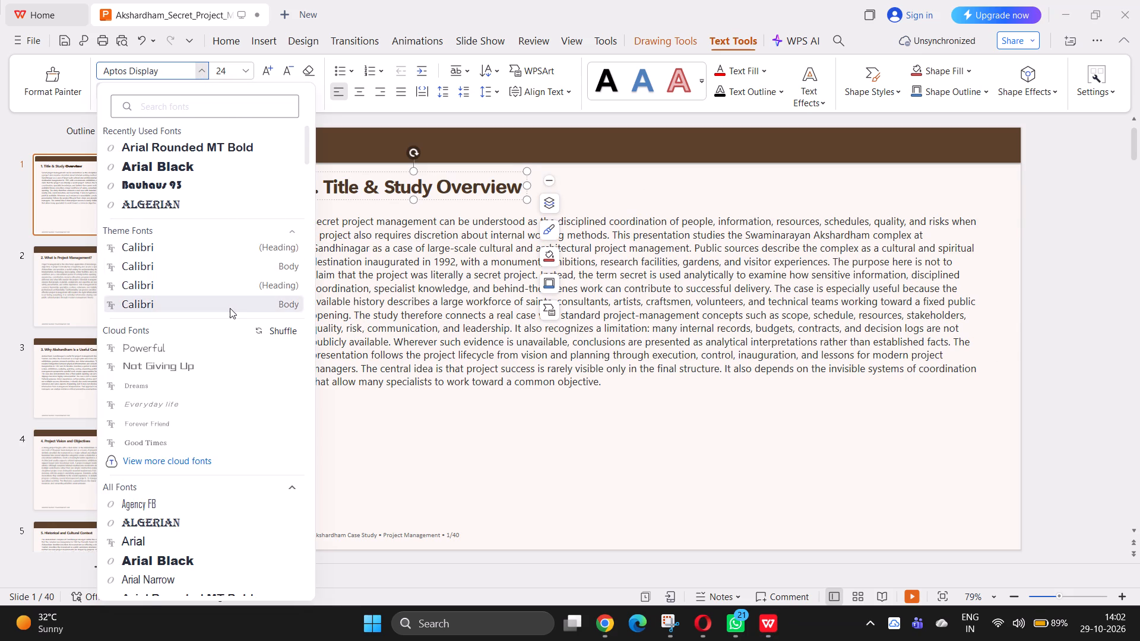
{"action": "scroll", "coordinate": [230, 308], "scroll_direction": "down", "scroll_amount": 4}
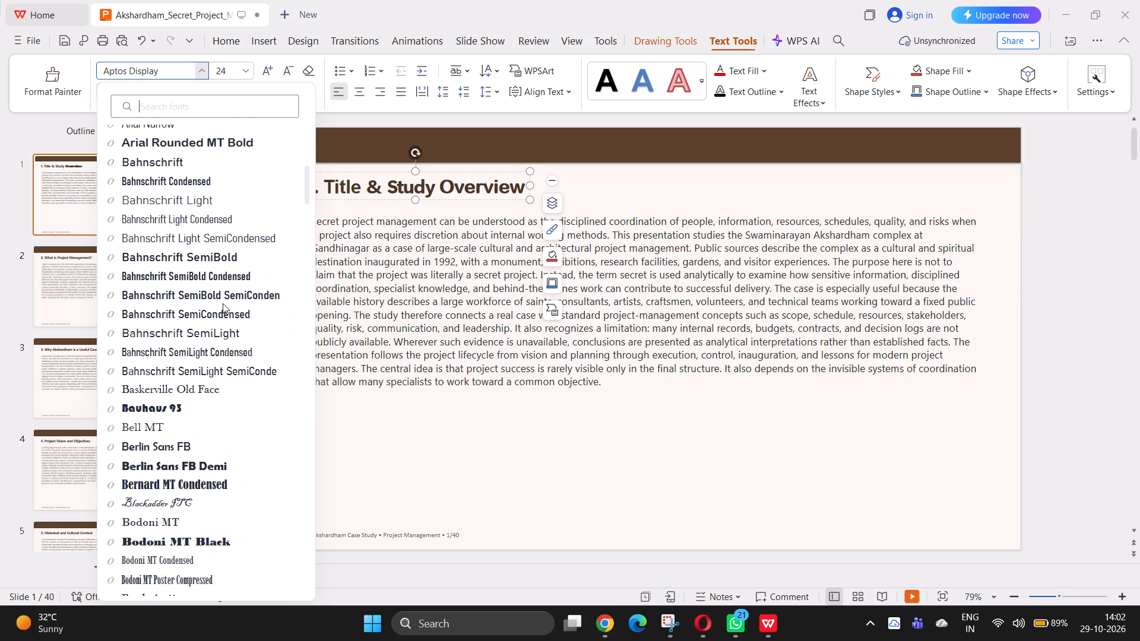
{"action": "left_click", "coordinate": [190, 250]}
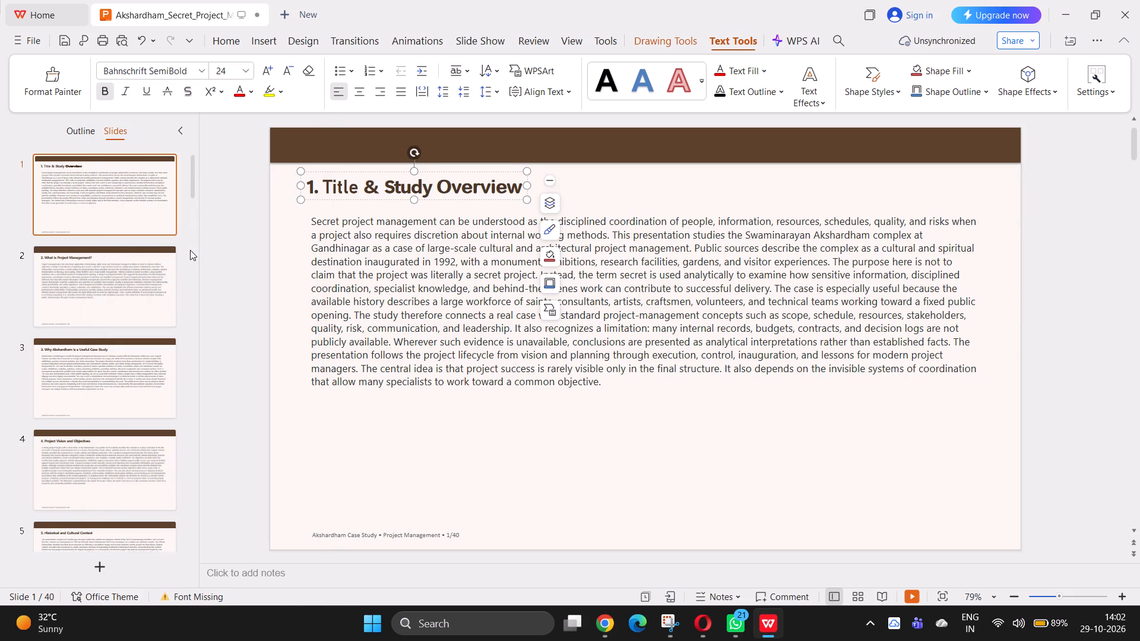
{"action": "left_click", "coordinate": [197, 69]}
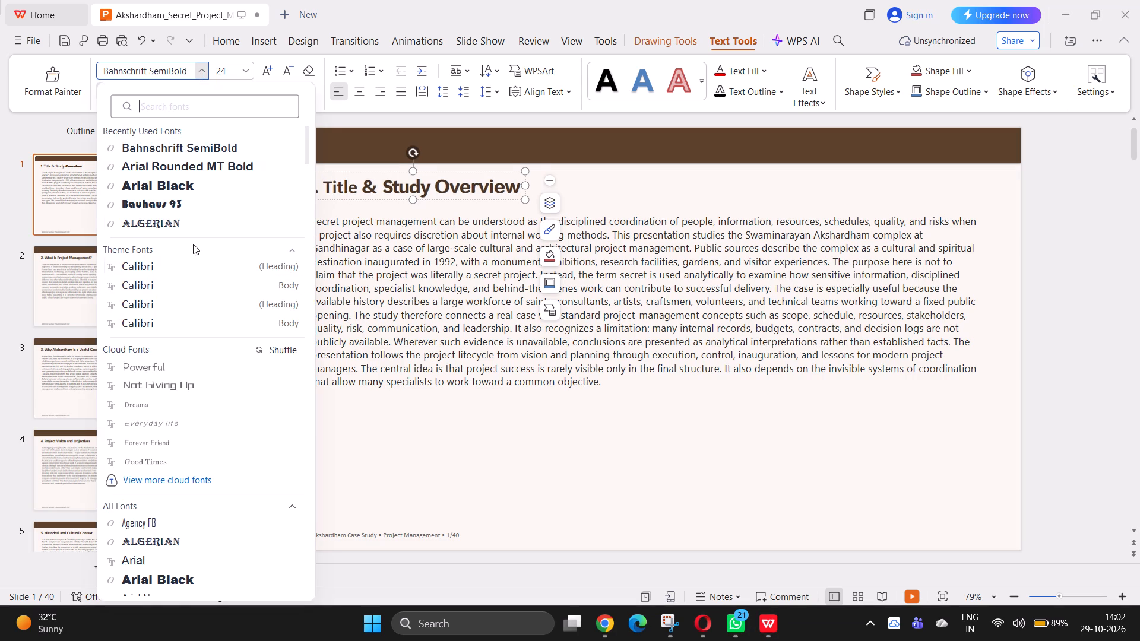
{"action": "left_click", "coordinate": [194, 218]}
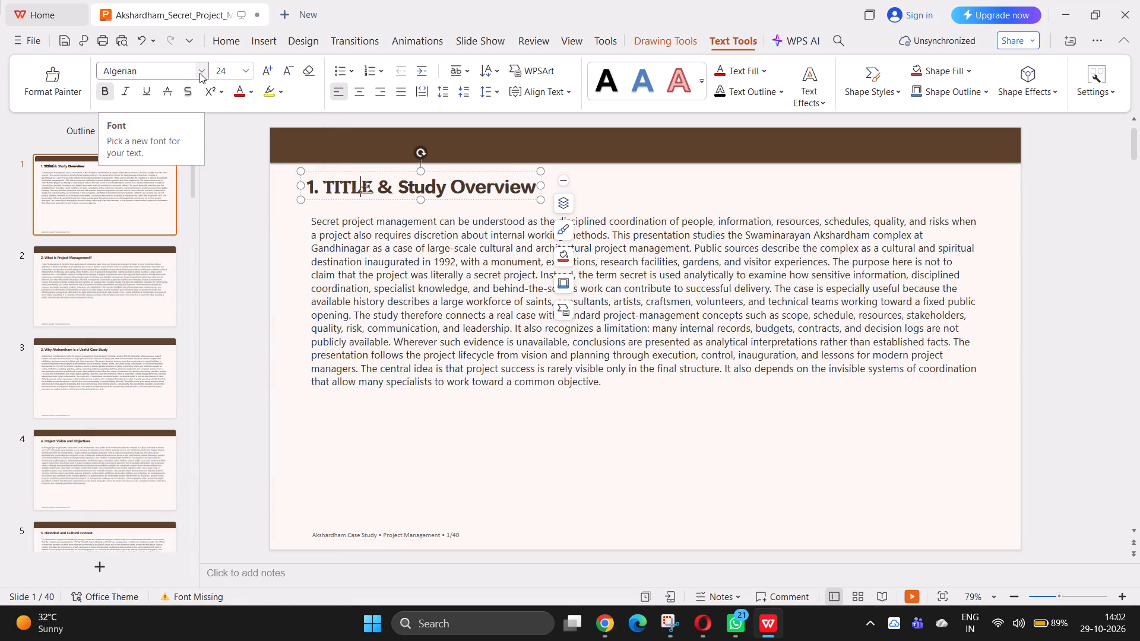
Browse the available fonts for the word "Title" in the slide 1 heading and pick Algerian again.
{"action": "left_click", "coordinate": [200, 73]}
{"action": "scroll", "coordinate": [204, 156], "scroll_direction": "up", "scroll_amount": 1}
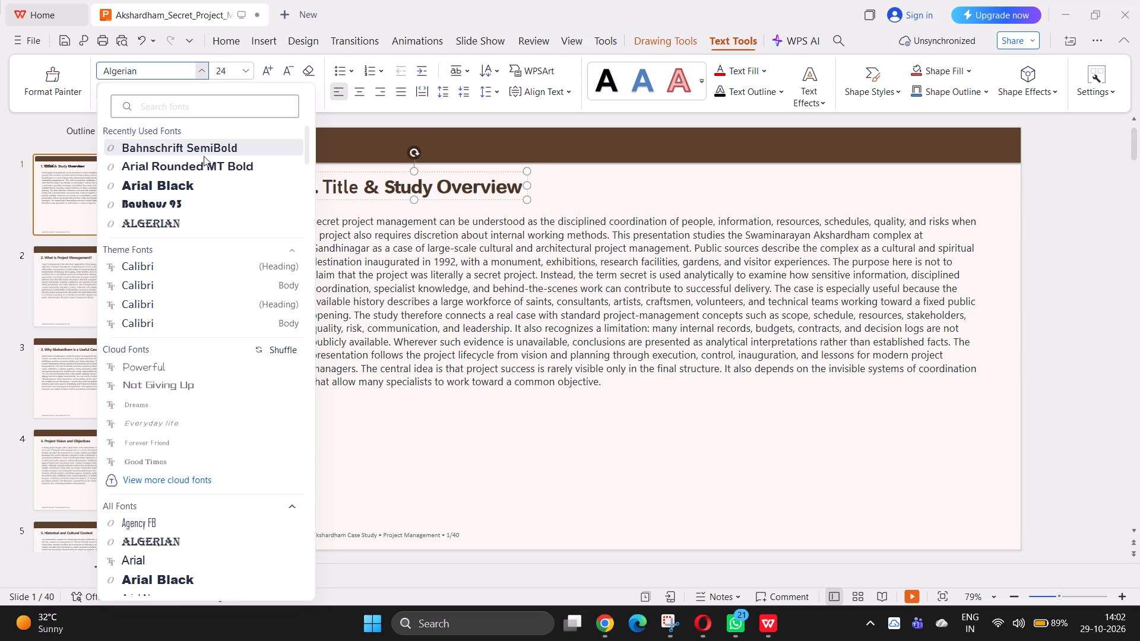
{"action": "scroll", "coordinate": [204, 156], "scroll_direction": "up", "scroll_amount": 1}
{"action": "scroll", "coordinate": [195, 280], "scroll_direction": "down", "scroll_amount": 1}
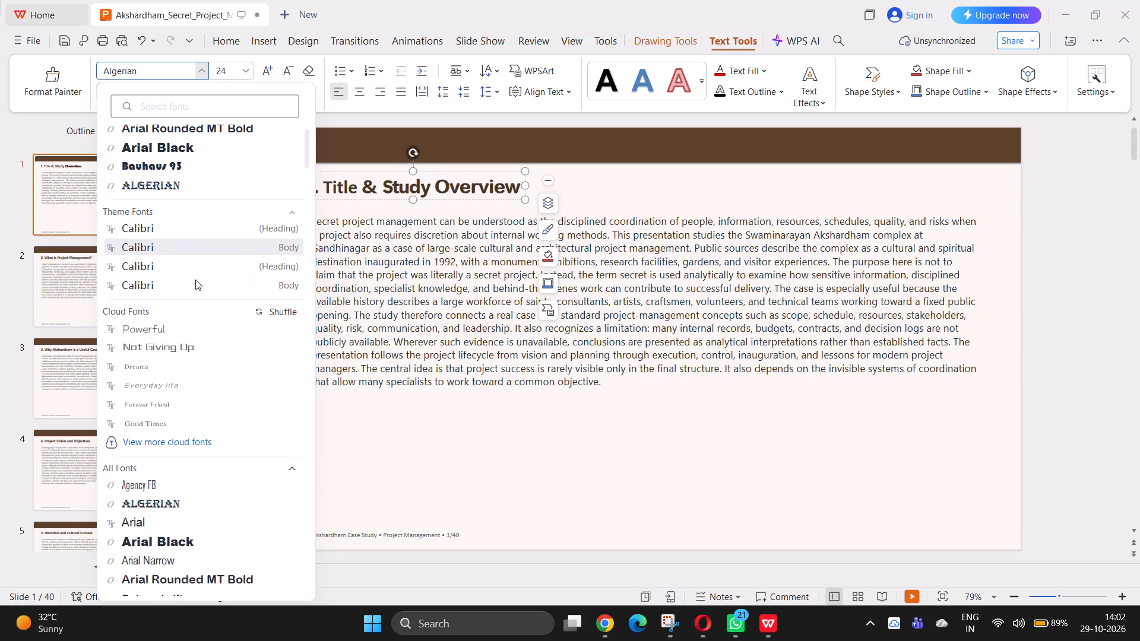
{"action": "scroll", "coordinate": [195, 280], "scroll_direction": "down", "scroll_amount": 5}
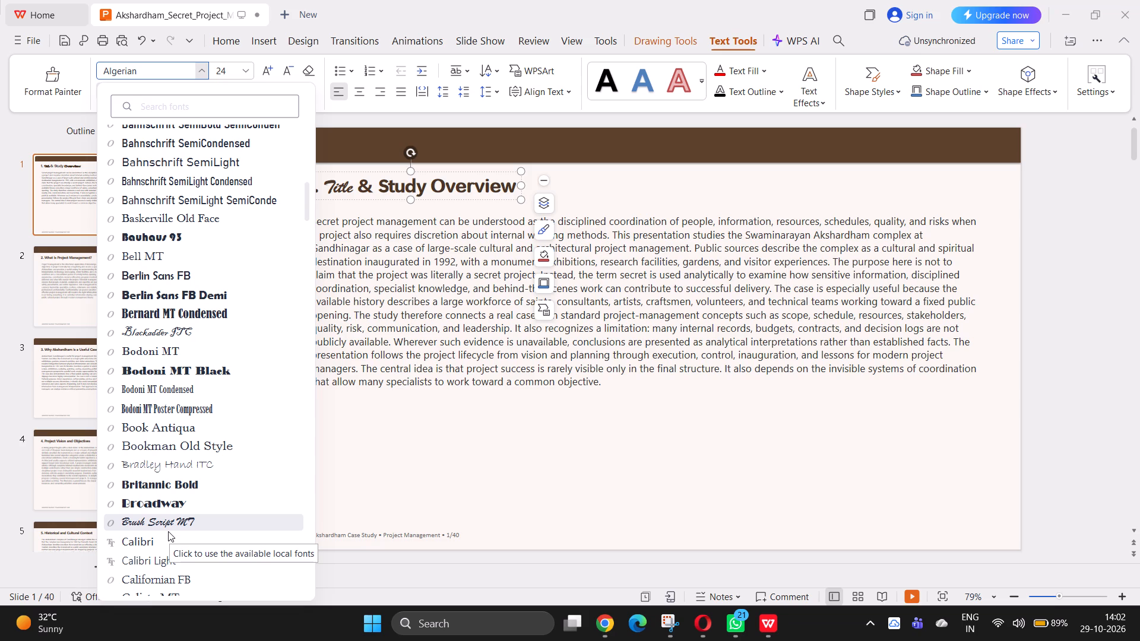
{"action": "scroll", "coordinate": [168, 531], "scroll_direction": "down", "scroll_amount": 1}
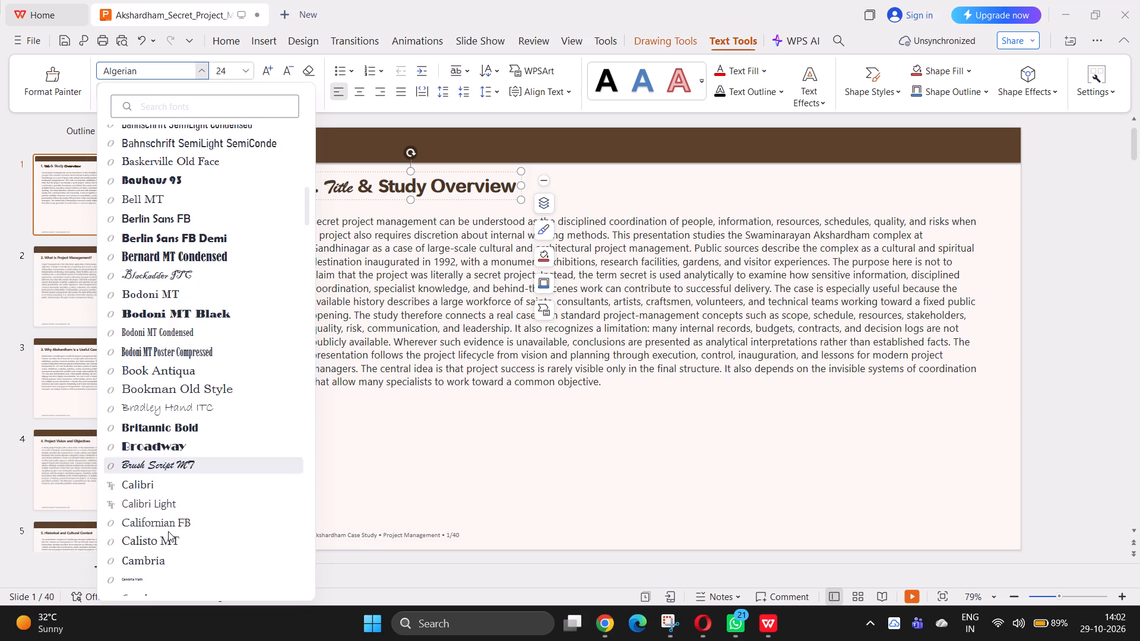
{"action": "scroll", "coordinate": [168, 531], "scroll_direction": "down", "scroll_amount": 13}
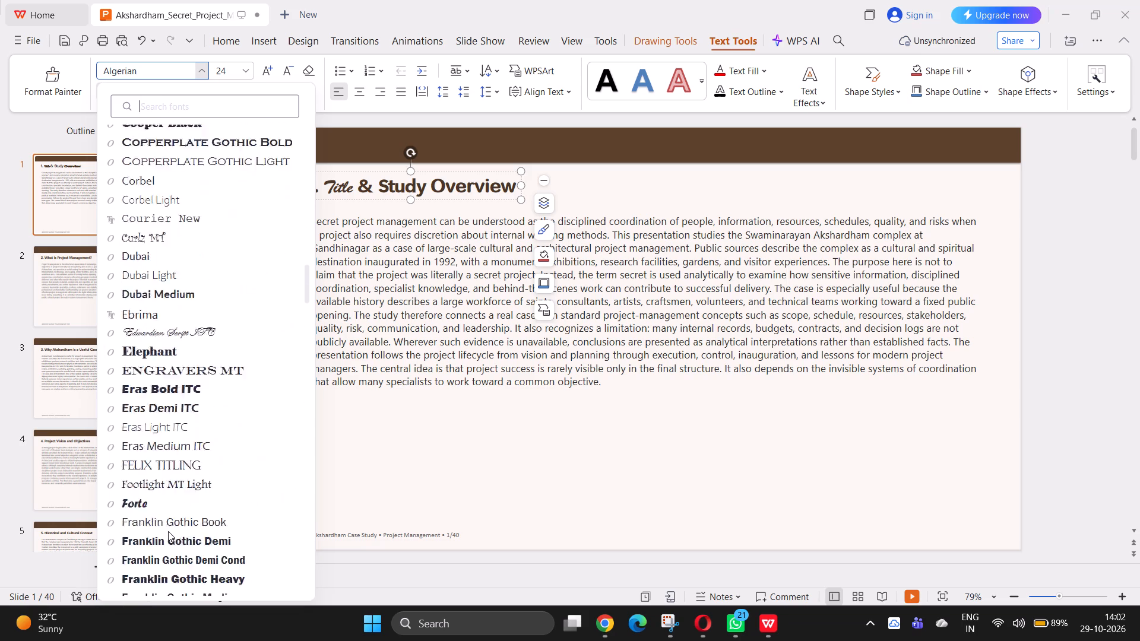
{"action": "scroll", "coordinate": [168, 531], "scroll_direction": "down", "scroll_amount": 7}
{"action": "scroll", "coordinate": [168, 531], "scroll_direction": "down", "scroll_amount": 20}
{"action": "scroll", "coordinate": [168, 531], "scroll_direction": "down", "scroll_amount": 20}
{"action": "scroll", "coordinate": [168, 531], "scroll_direction": "down", "scroll_amount": 8}
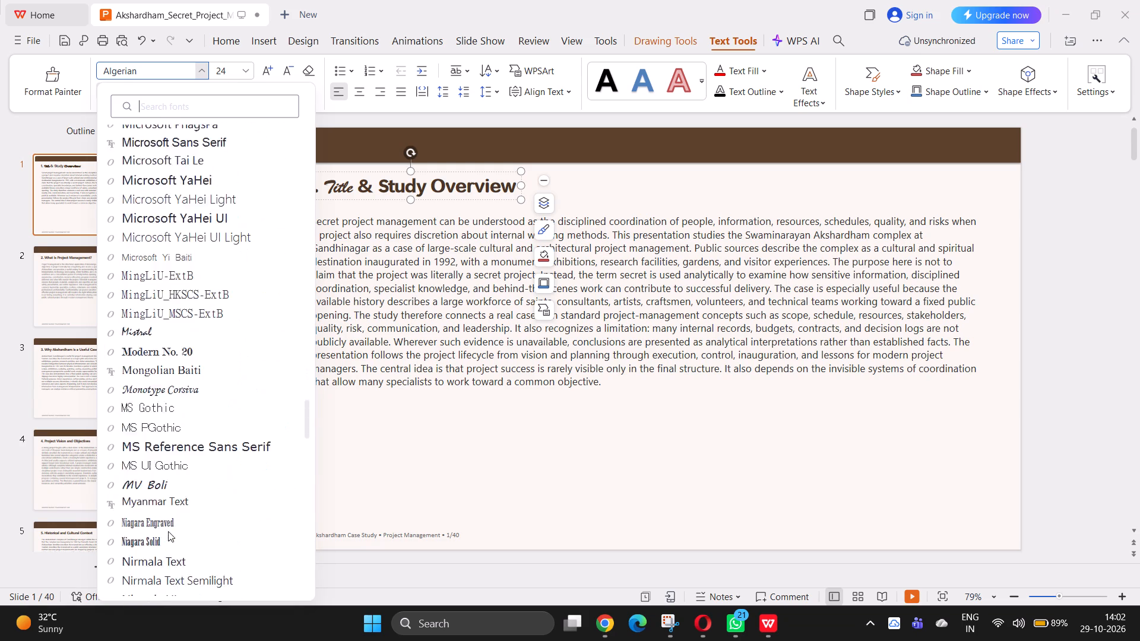
{"action": "scroll", "coordinate": [168, 531], "scroll_direction": "down", "scroll_amount": 20}
{"action": "scroll", "coordinate": [168, 531], "scroll_direction": "down", "scroll_amount": 20}
{"action": "scroll", "coordinate": [168, 531], "scroll_direction": "down", "scroll_amount": 20}
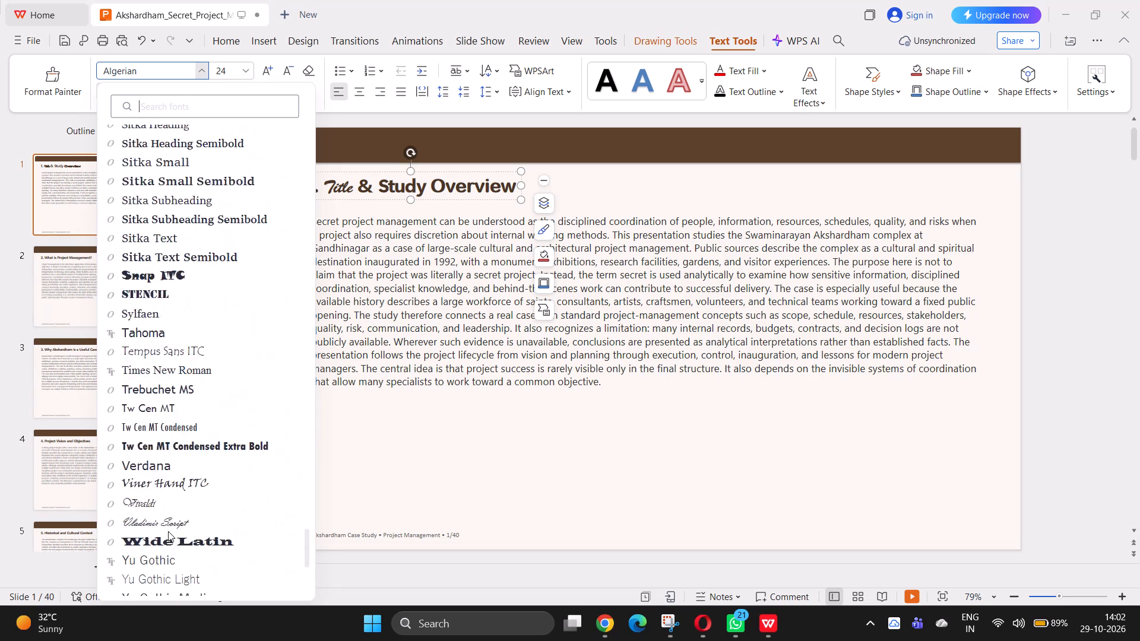
{"action": "scroll", "coordinate": [168, 531], "scroll_direction": "down", "scroll_amount": 20}
{"action": "scroll", "coordinate": [168, 531], "scroll_direction": "down", "scroll_amount": 14}
{"action": "scroll", "coordinate": [168, 531], "scroll_direction": "up", "scroll_amount": 20}
{"action": "scroll", "coordinate": [168, 531], "scroll_direction": "up", "scroll_amount": 17}
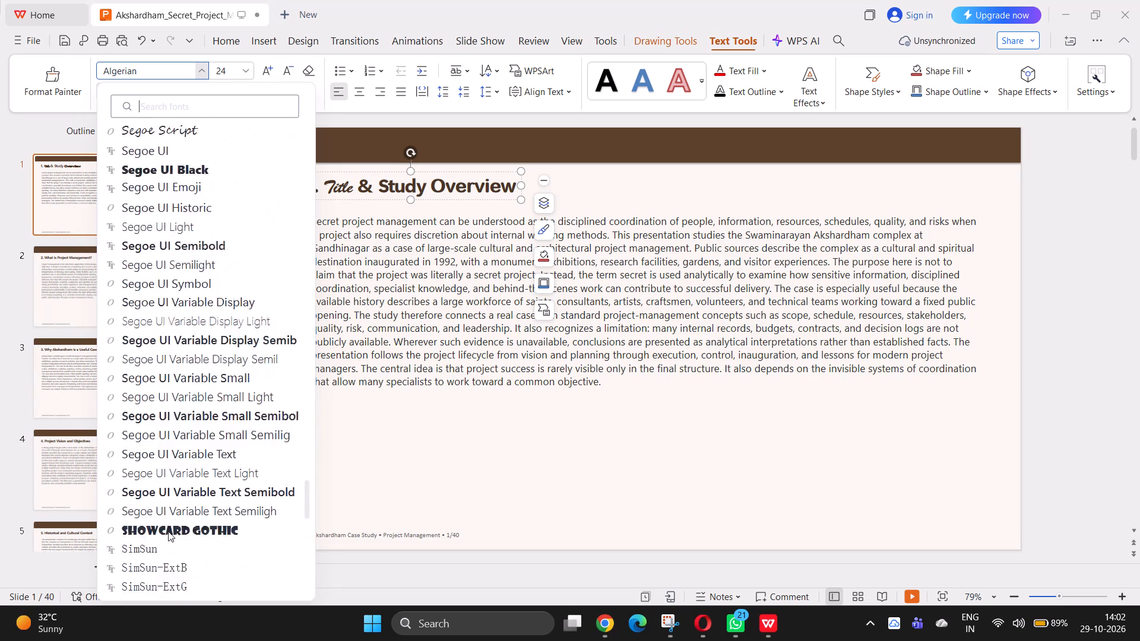
{"action": "scroll", "coordinate": [168, 531], "scroll_direction": "up", "scroll_amount": 20}
{"action": "scroll", "coordinate": [168, 531], "scroll_direction": "up", "scroll_amount": 20}
{"action": "scroll", "coordinate": [168, 531], "scroll_direction": "up", "scroll_amount": 20}
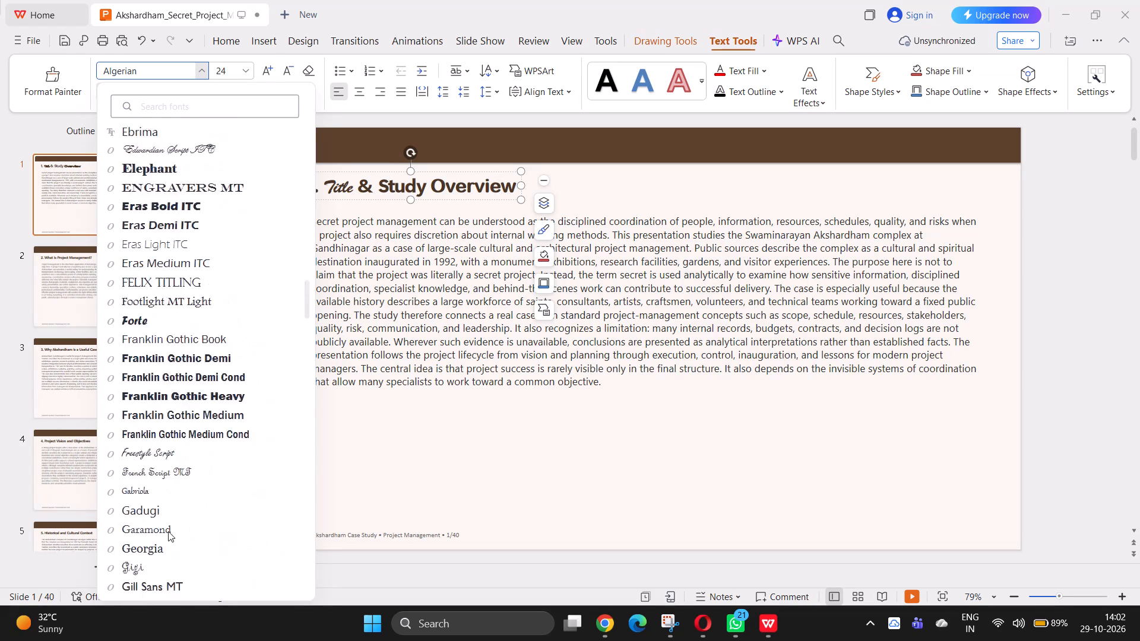
{"action": "scroll", "coordinate": [168, 531], "scroll_direction": "up", "scroll_amount": 20}
{"action": "scroll", "coordinate": [168, 531], "scroll_direction": "up", "scroll_amount": 20}
{"action": "scroll", "coordinate": [168, 531], "scroll_direction": "up", "scroll_amount": 20}
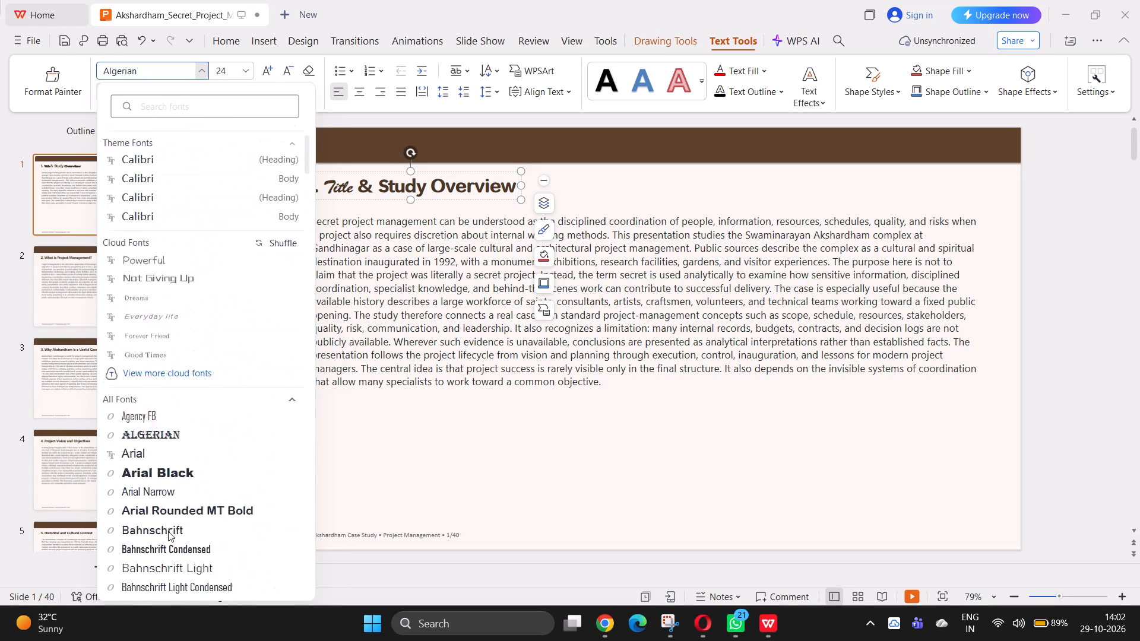
{"action": "scroll", "coordinate": [168, 531], "scroll_direction": "up", "scroll_amount": 20}
{"action": "scroll", "coordinate": [168, 531], "scroll_direction": "up", "scroll_amount": 3}
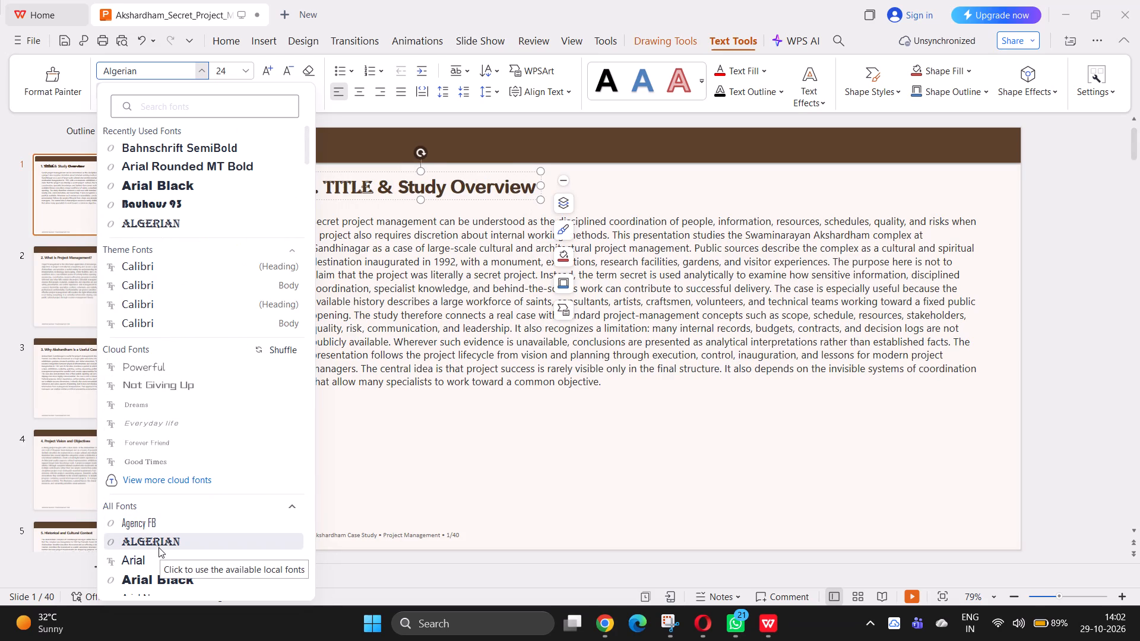
{"action": "left_click", "coordinate": [159, 547]}
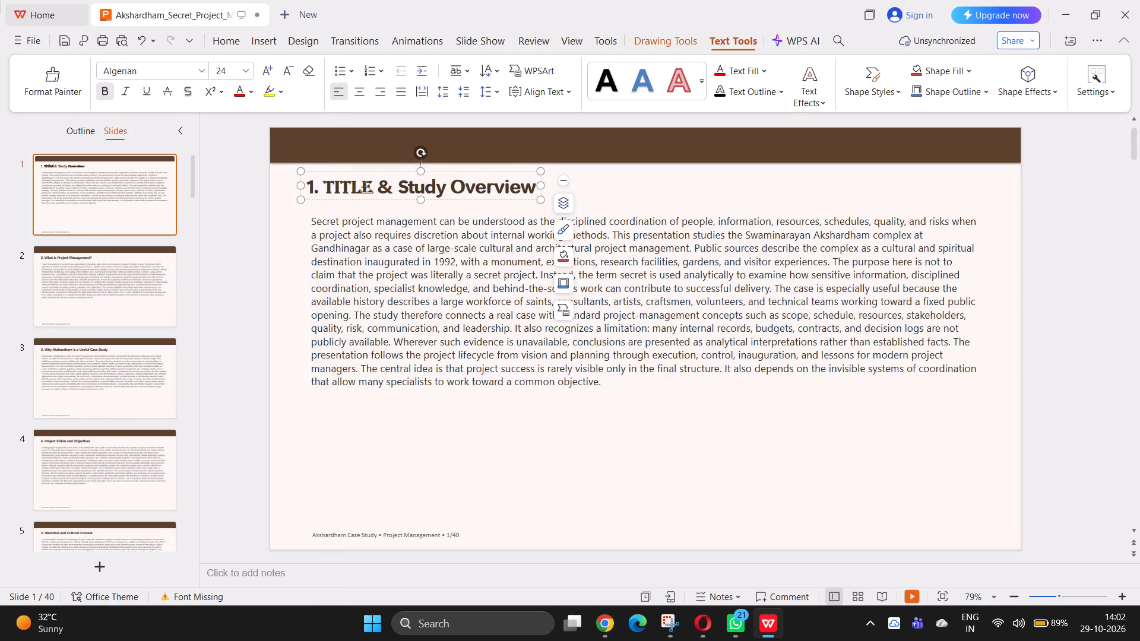
Set the font of the word "available" in the slide 1 body paragraph to Arial.
{"action": "left_click", "coordinate": [363, 341]}
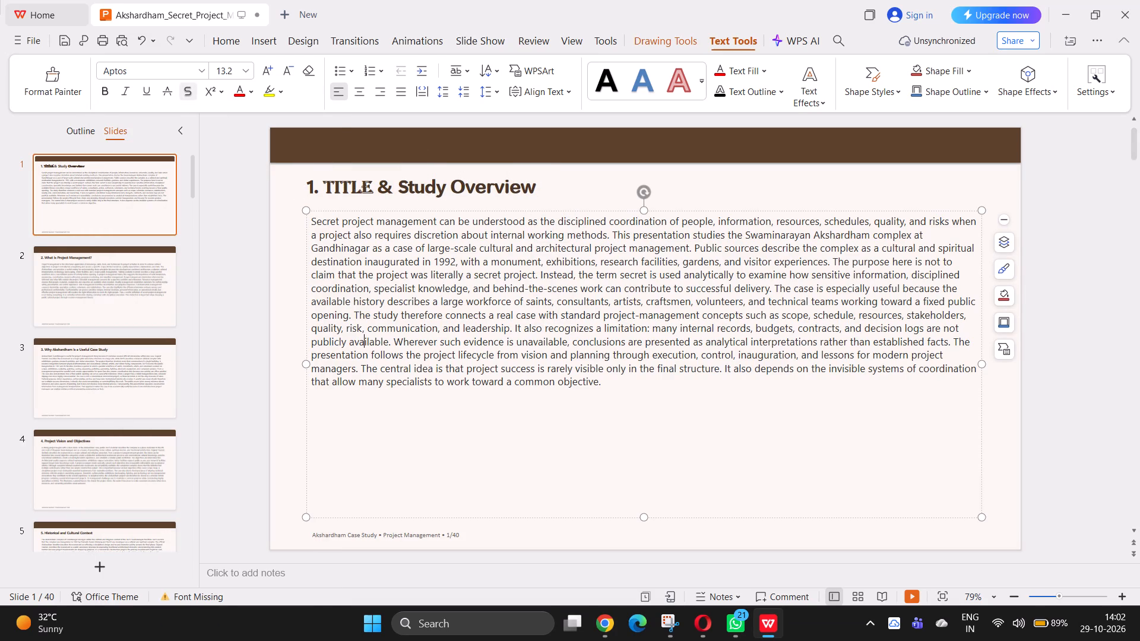
{"action": "left_click", "coordinate": [191, 68]}
{"action": "left_click", "coordinate": [197, 68]}
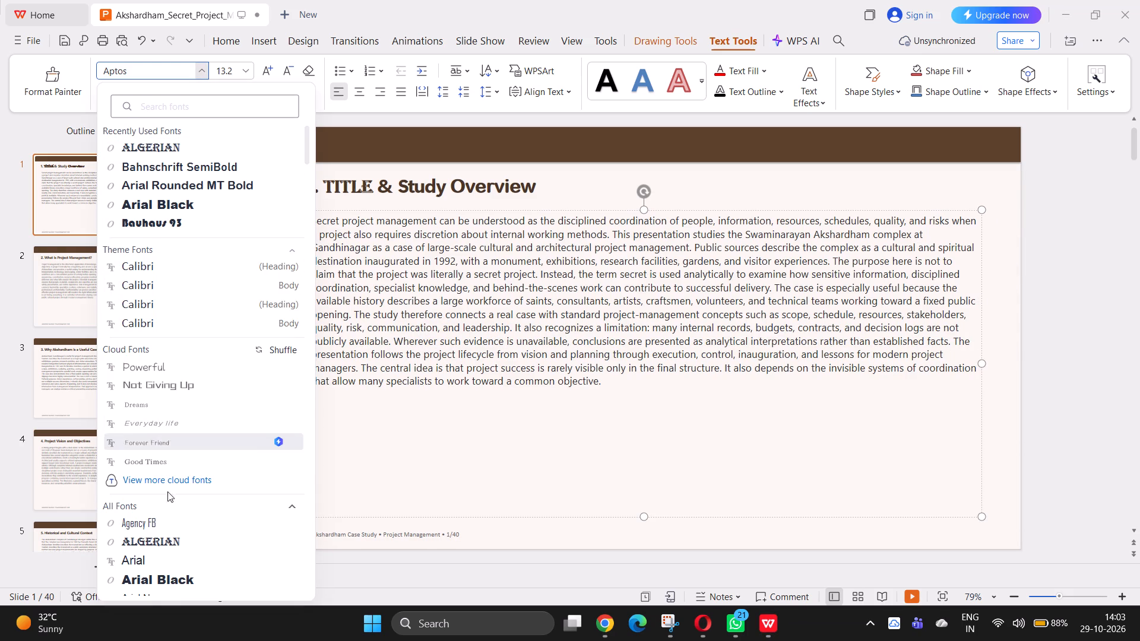
{"action": "left_click", "coordinate": [182, 555]}
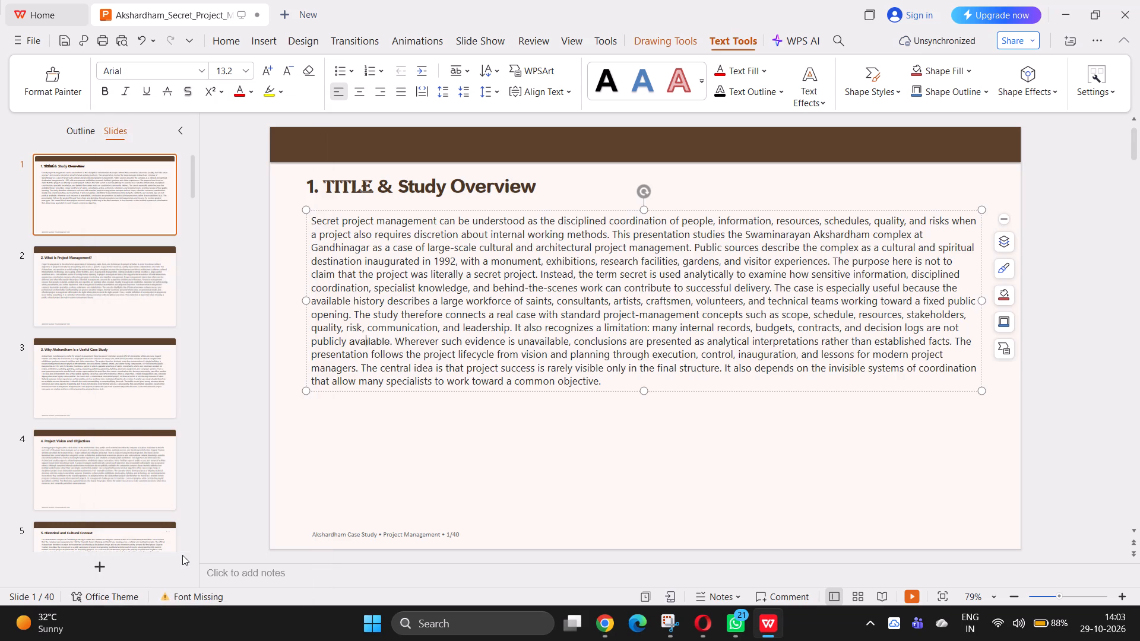
{"action": "left_click", "coordinate": [413, 430]}
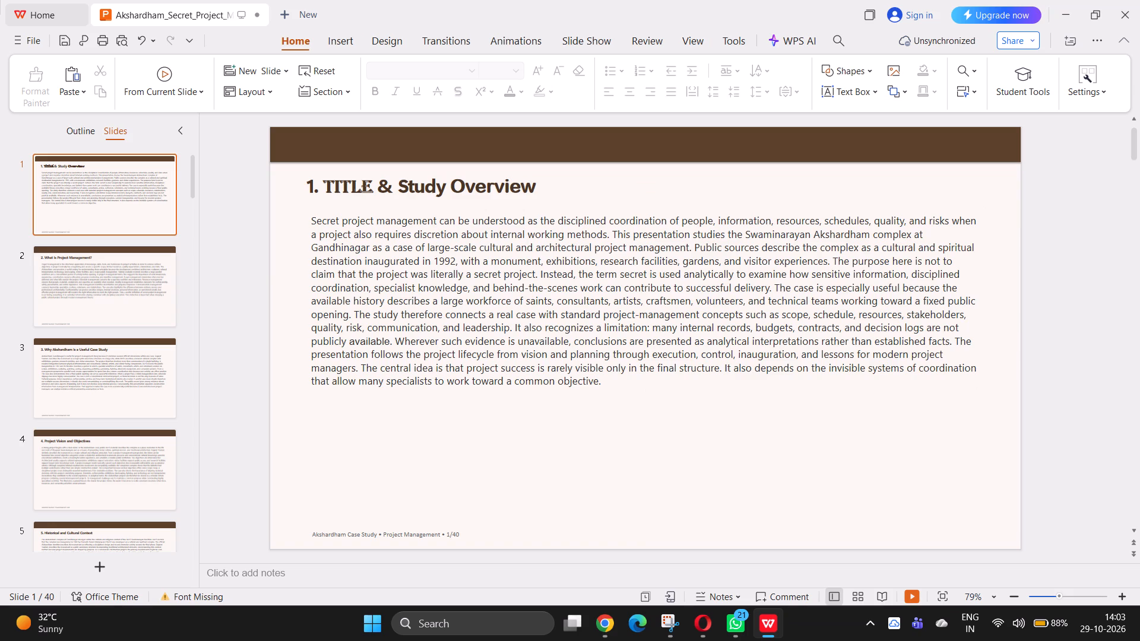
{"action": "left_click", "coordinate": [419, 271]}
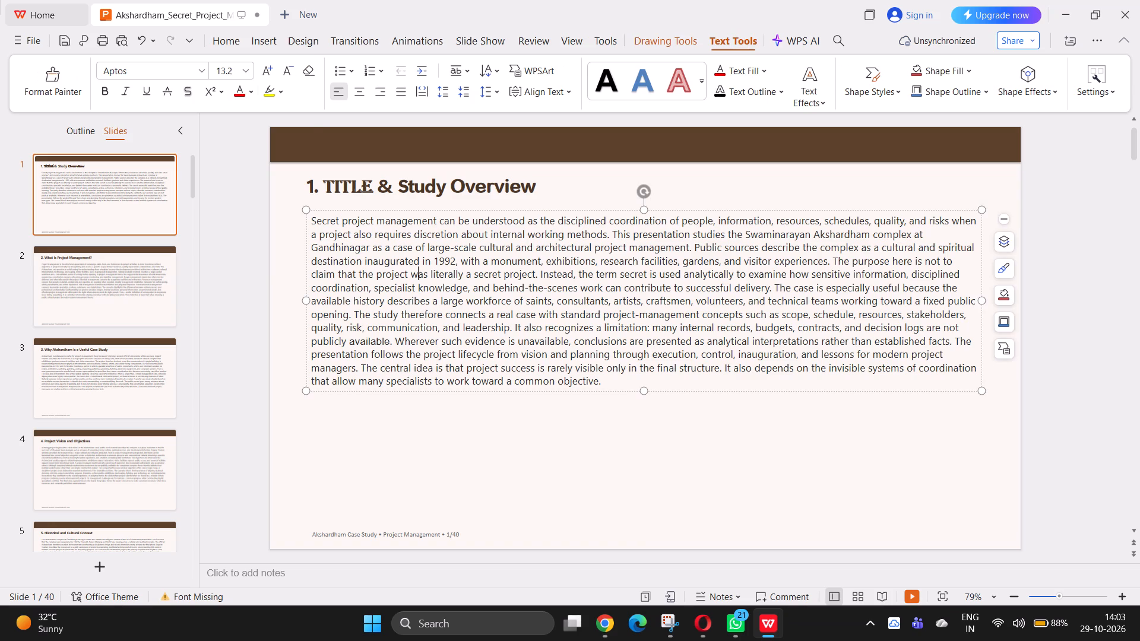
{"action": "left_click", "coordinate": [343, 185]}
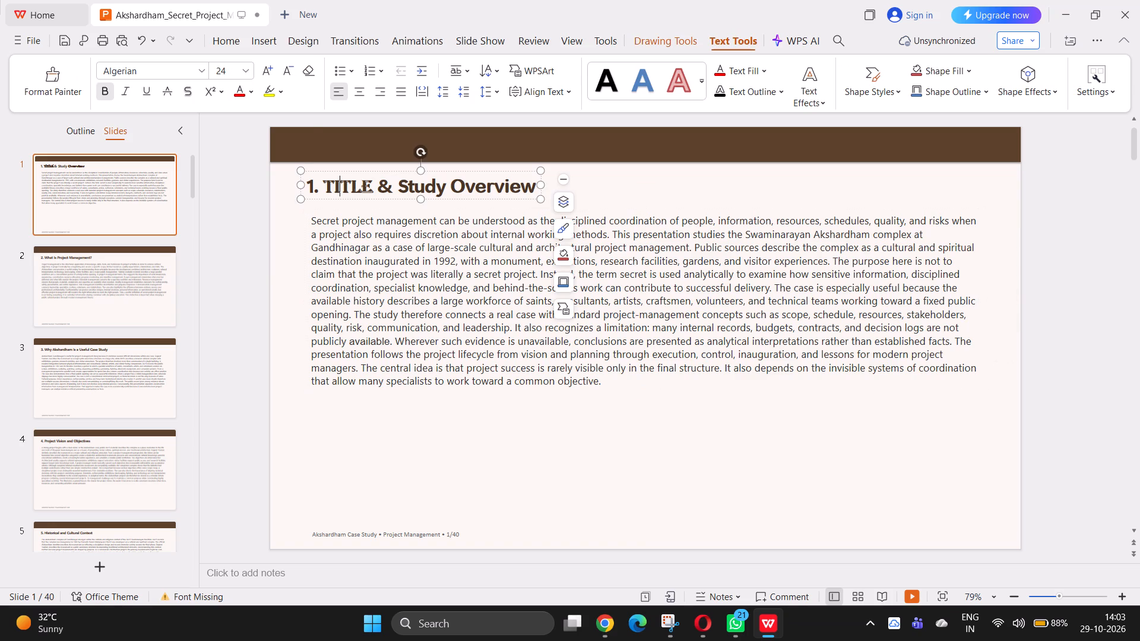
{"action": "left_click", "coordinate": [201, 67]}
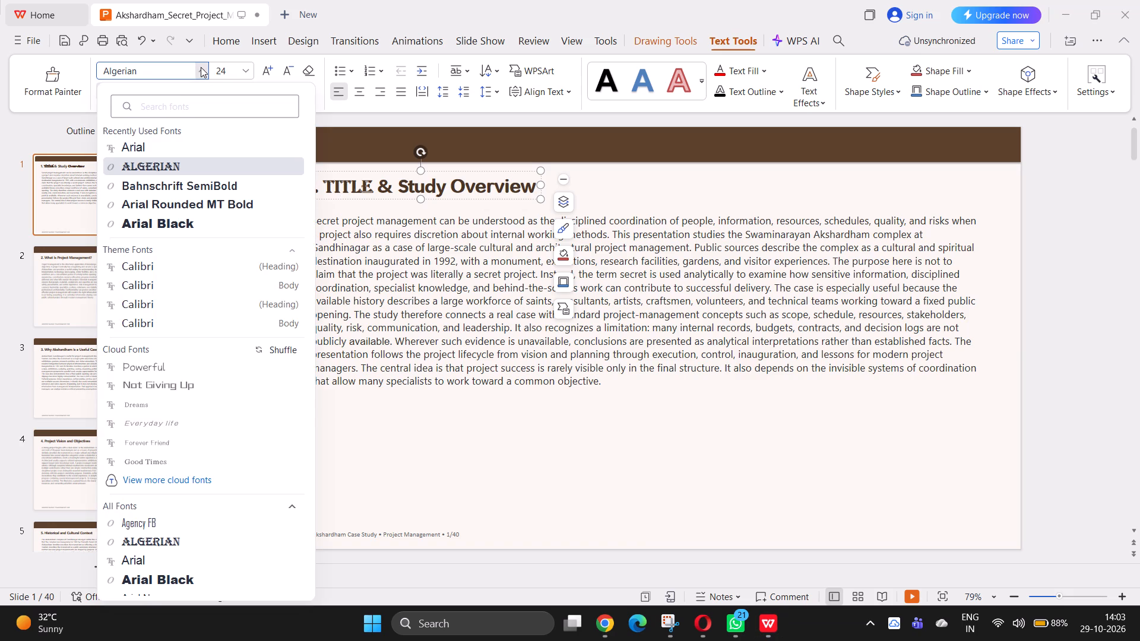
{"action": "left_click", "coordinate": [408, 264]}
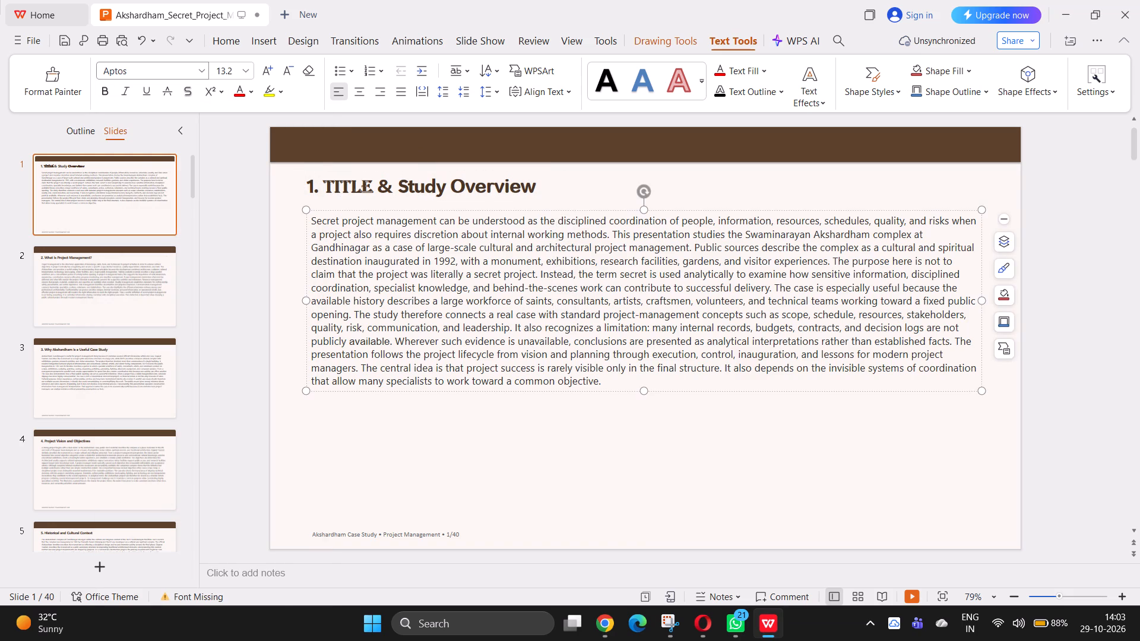
Set the font of the word "inaugurated" in the slide 1 body paragraph to Arial.
{"action": "left_click", "coordinate": [190, 72]}
{"action": "left_click", "coordinate": [202, 72]}
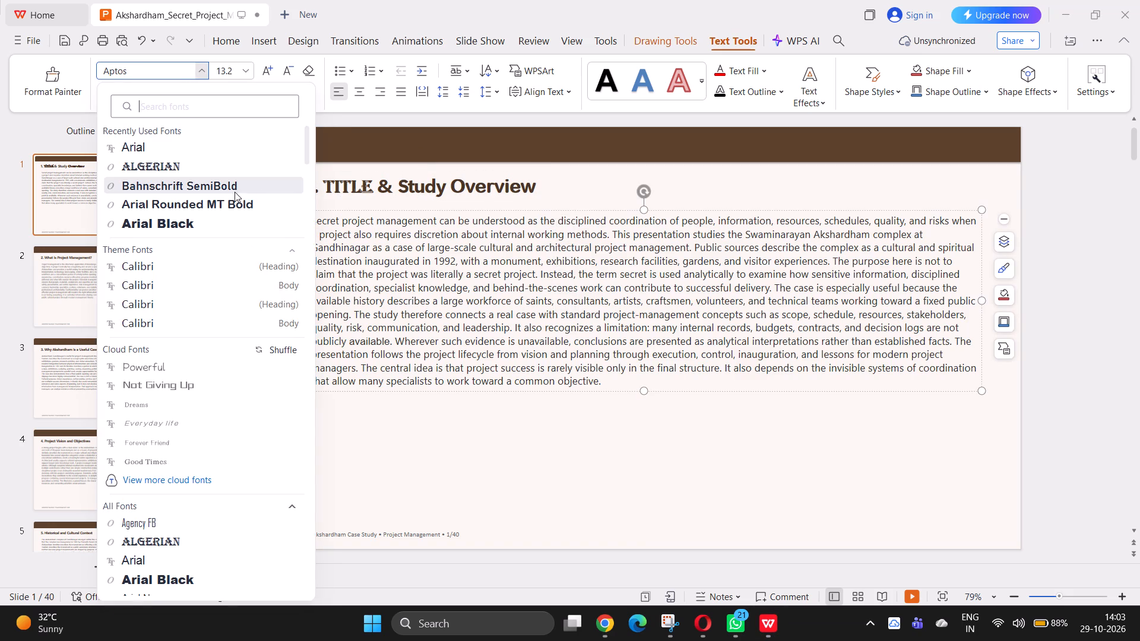
{"action": "left_click", "coordinate": [227, 142]}
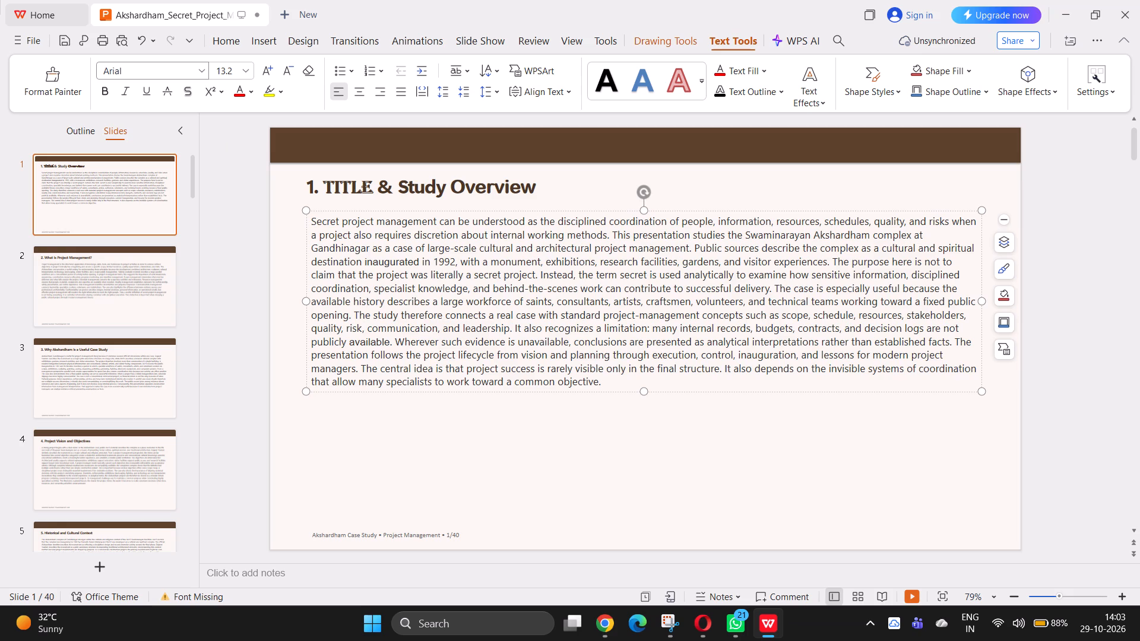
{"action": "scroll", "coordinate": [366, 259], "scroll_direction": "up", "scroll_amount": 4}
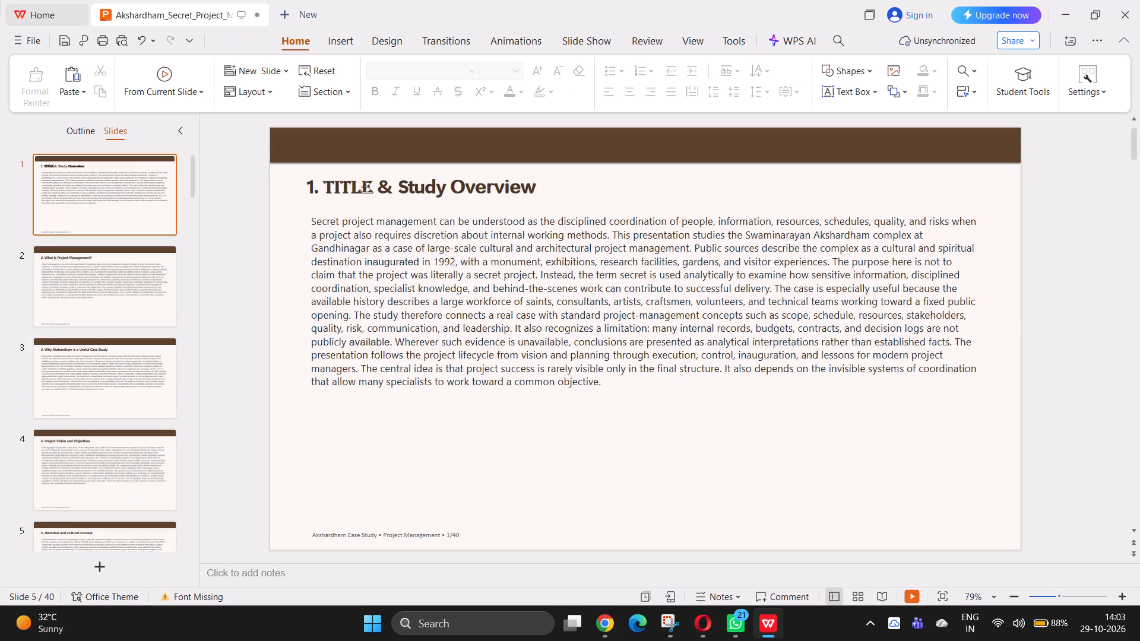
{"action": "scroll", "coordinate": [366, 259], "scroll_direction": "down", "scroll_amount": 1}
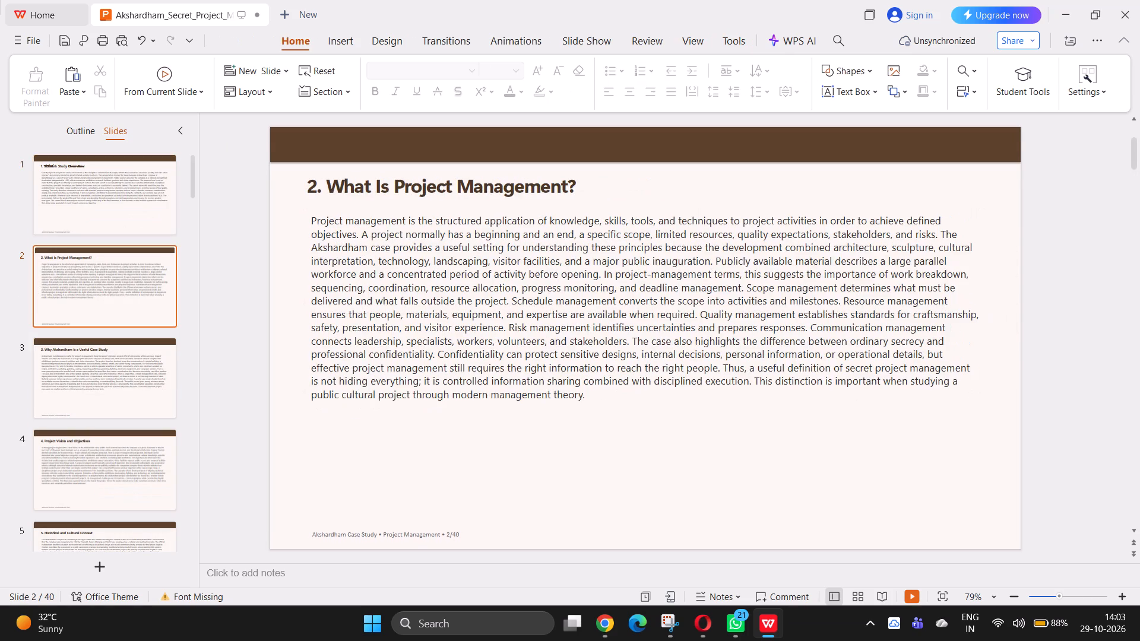
Review slides 1 to 3, comparing the fonts of their headings and body paragraphs.
{"action": "scroll", "coordinate": [366, 259], "scroll_direction": "up", "scroll_amount": 3}
{"action": "scroll", "coordinate": [366, 259], "scroll_direction": "down", "scroll_amount": 1}
{"action": "scroll", "coordinate": [366, 259], "scroll_direction": "up", "scroll_amount": 4}
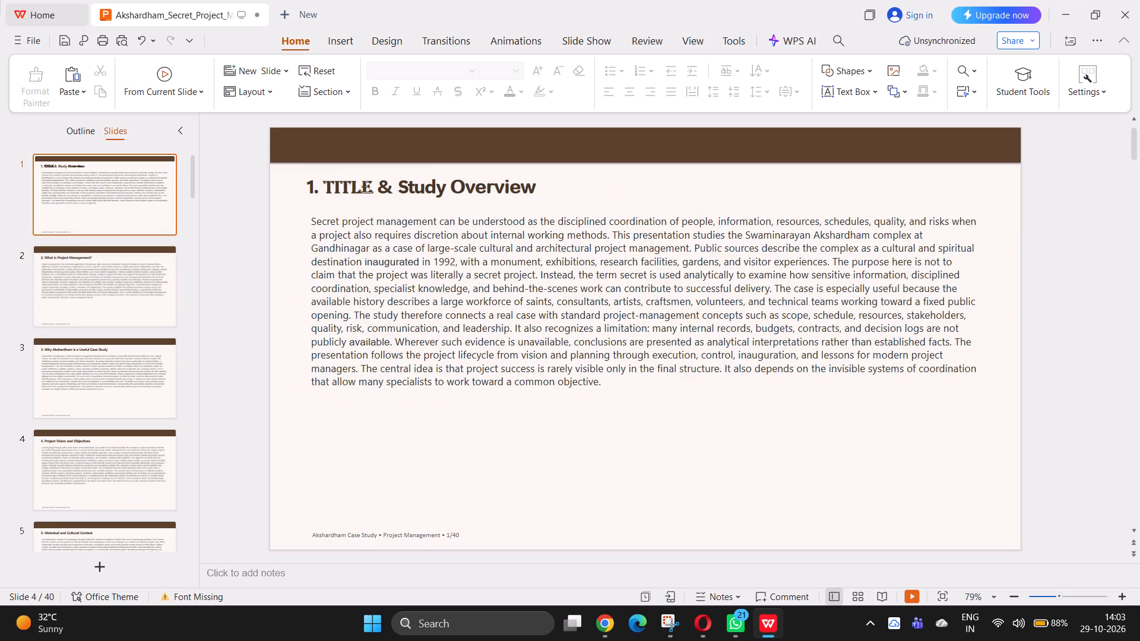
{"action": "scroll", "coordinate": [366, 259], "scroll_direction": "down", "scroll_amount": 1}
{"action": "scroll", "coordinate": [366, 259], "scroll_direction": "up", "scroll_amount": 3}
{"action": "scroll", "coordinate": [366, 259], "scroll_direction": "down", "scroll_amount": 2}
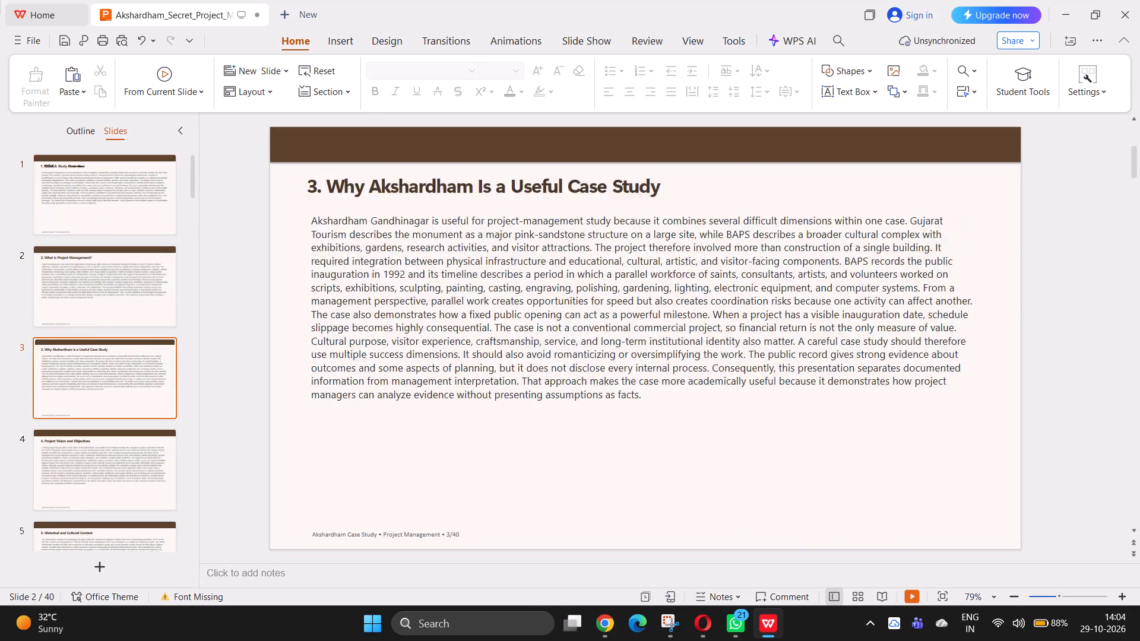
{"action": "scroll", "coordinate": [366, 259], "scroll_direction": "up", "scroll_amount": 13}
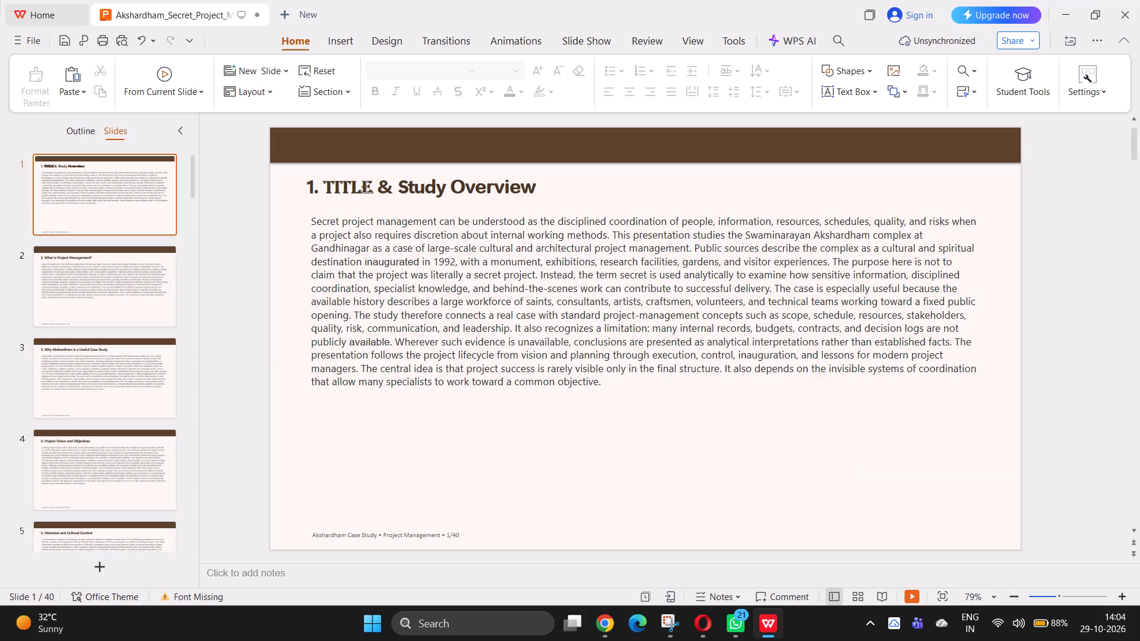
Set the font of the word "What" in the slide 2 heading to Algerian.
{"action": "key", "text": "Down"}
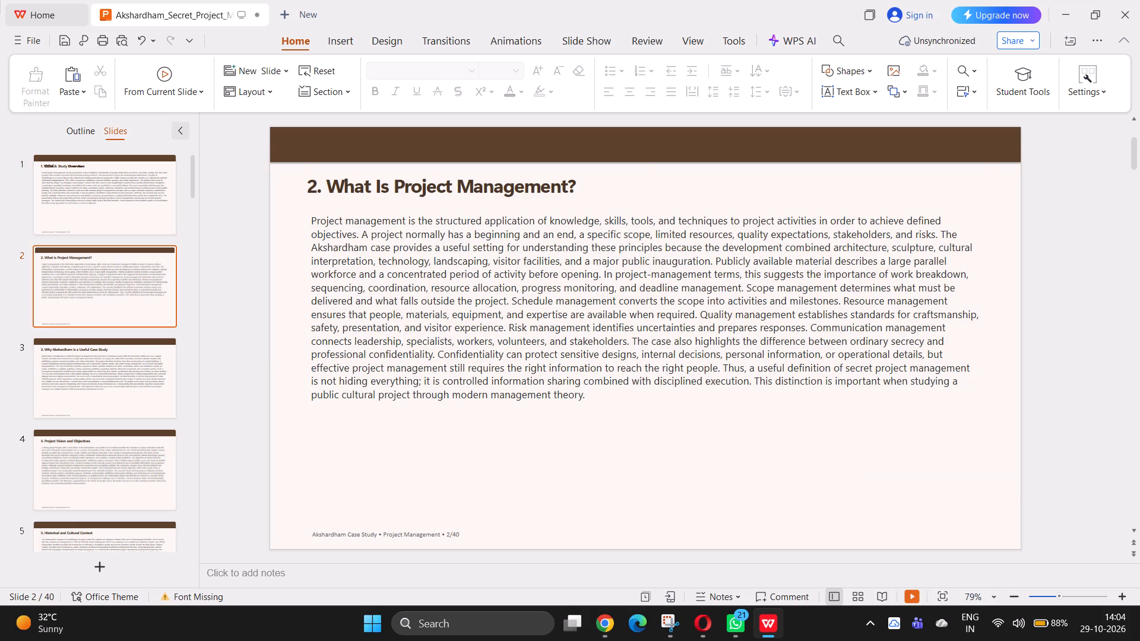
{"action": "left_click", "coordinate": [359, 183]}
{"action": "left_click", "coordinate": [188, 68]}
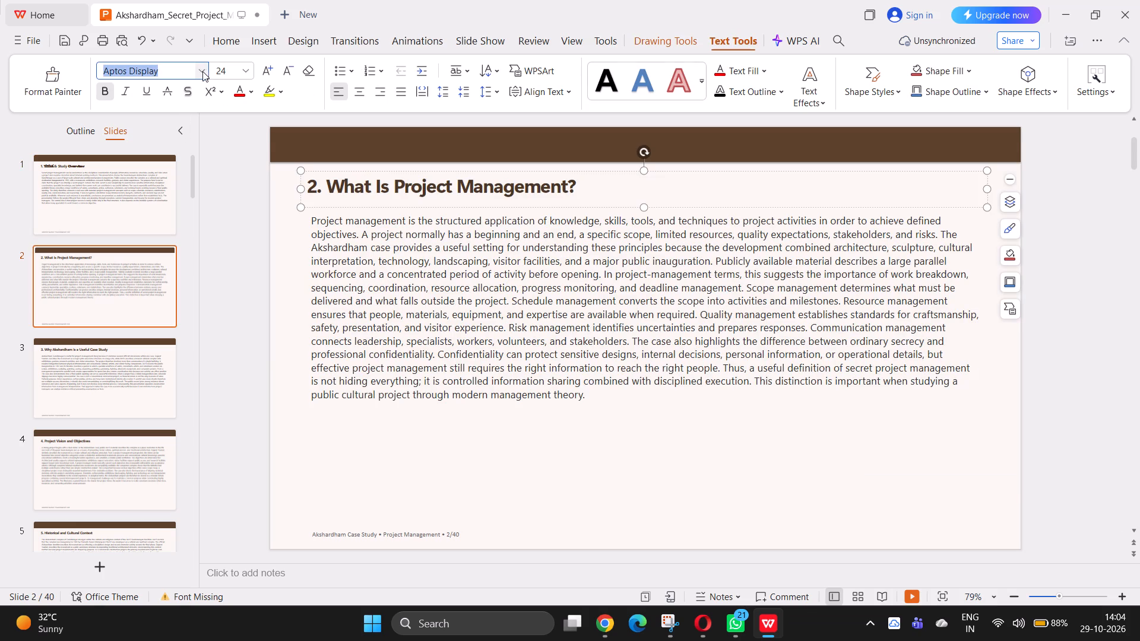
{"action": "left_click", "coordinate": [204, 72]}
{"action": "left_click", "coordinate": [186, 161]}
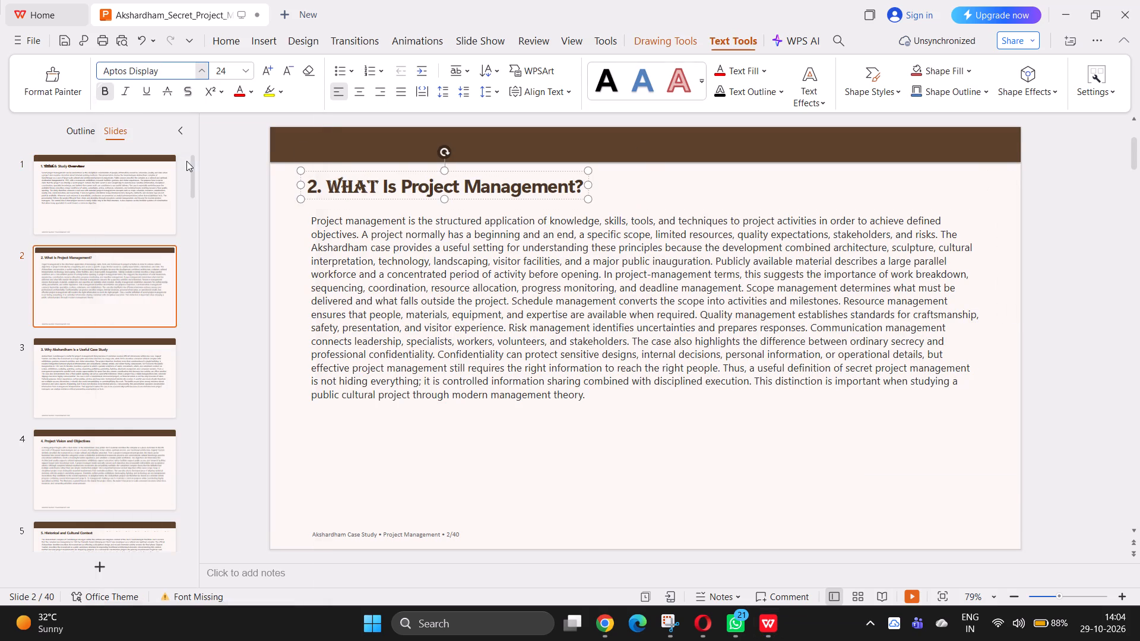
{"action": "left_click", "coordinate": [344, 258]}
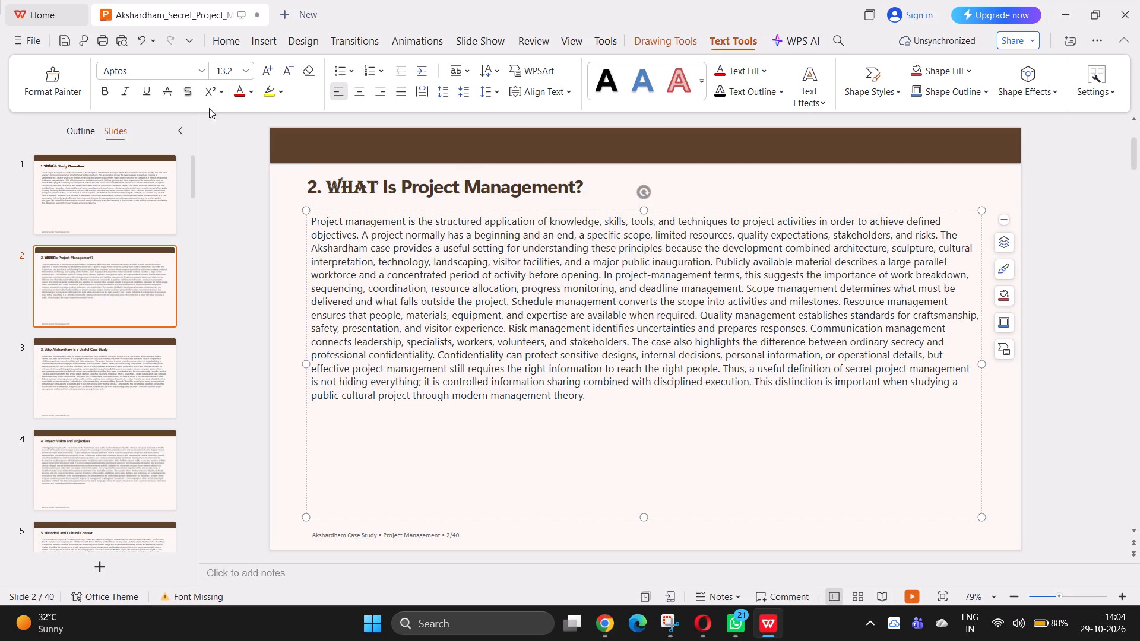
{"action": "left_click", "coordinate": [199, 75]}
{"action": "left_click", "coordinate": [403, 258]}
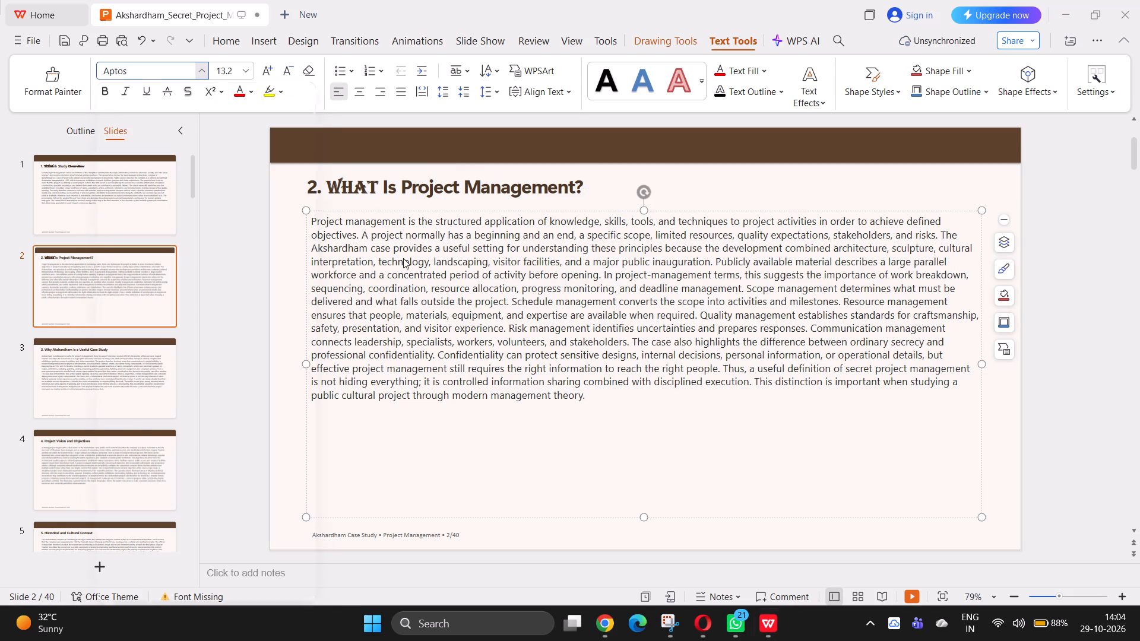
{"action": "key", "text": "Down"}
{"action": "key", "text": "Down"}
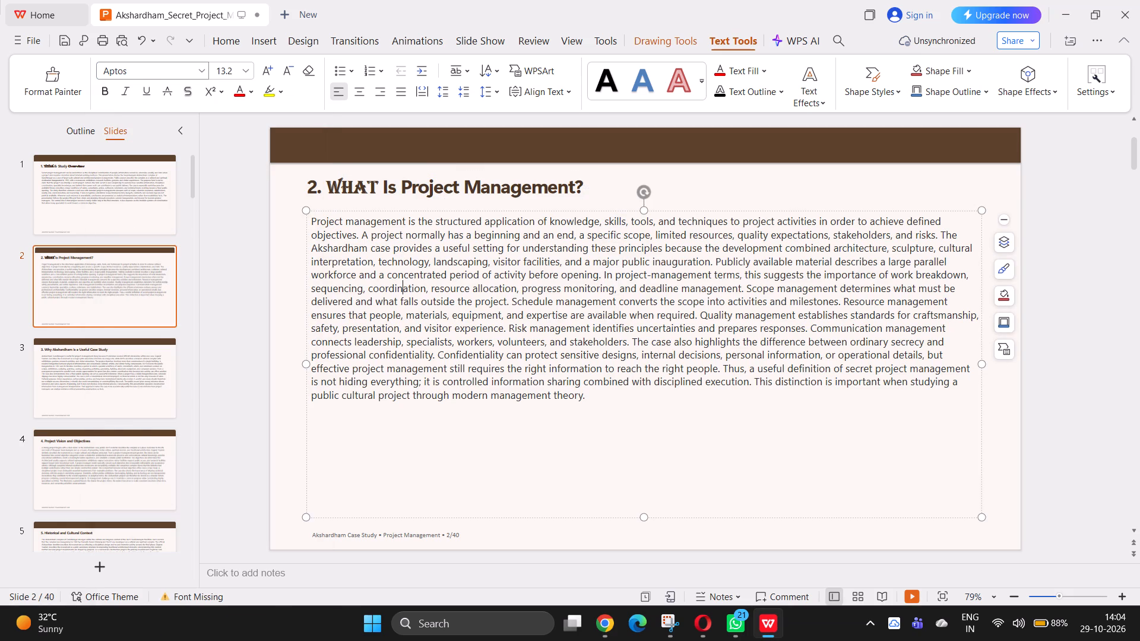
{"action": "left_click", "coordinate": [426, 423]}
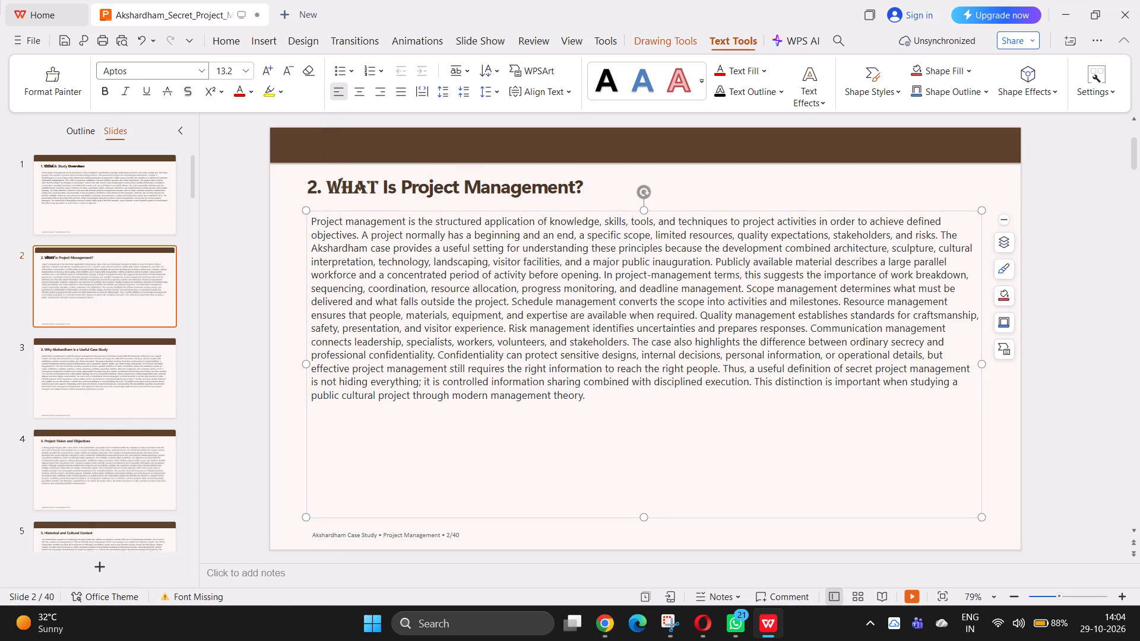
Set the font of the word "Akshardham" in the slide 3 title to Algerian.
{"action": "left_click", "coordinate": [269, 443]}
{"action": "key", "text": "Down"}
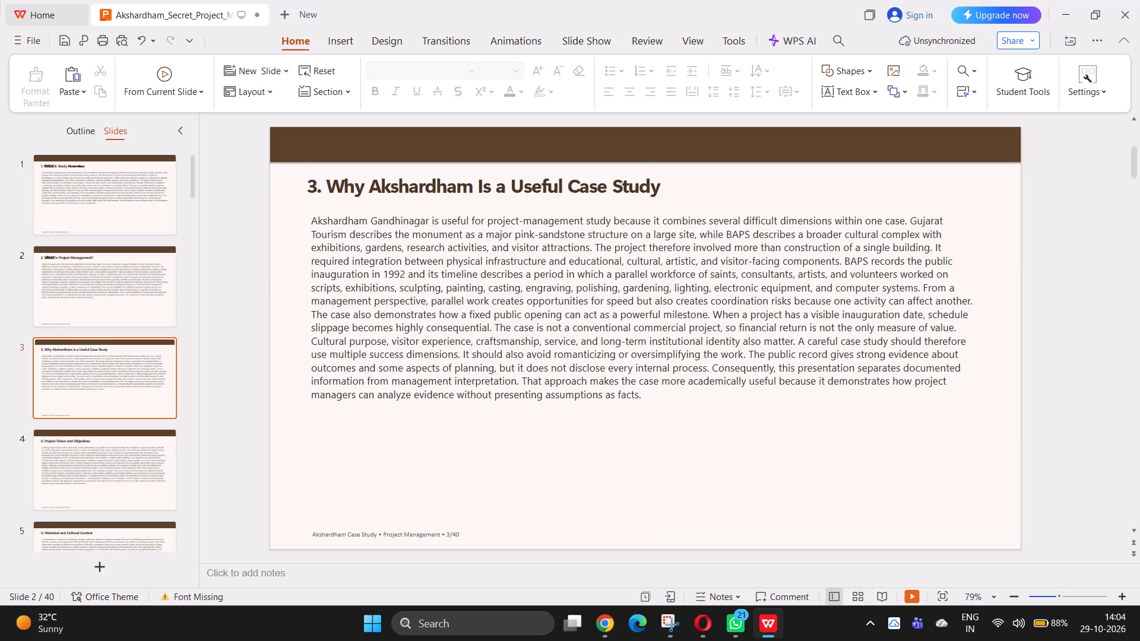
{"action": "left_click", "coordinate": [400, 185]}
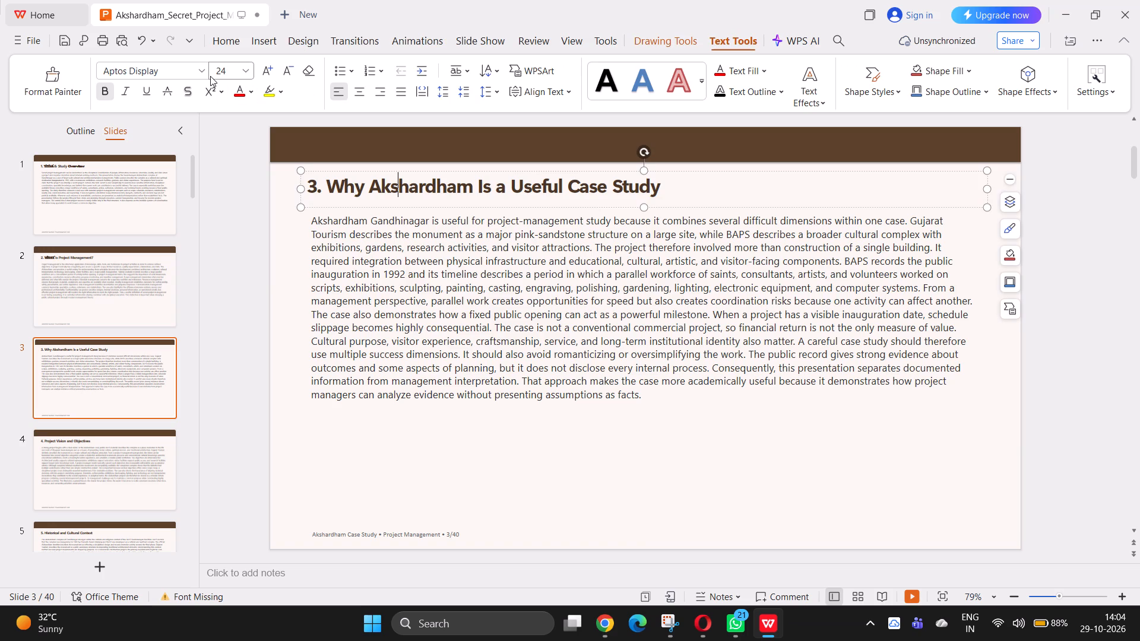
{"action": "left_click", "coordinate": [202, 73]}
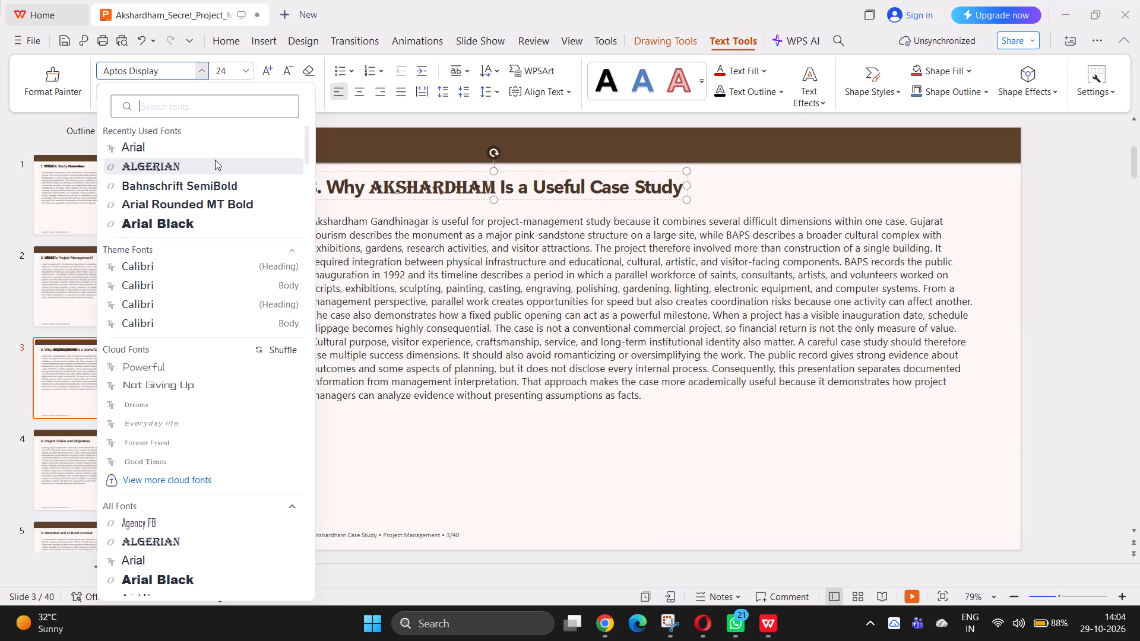
{"action": "left_click", "coordinate": [215, 160]}
{"action": "key", "text": "Down"}
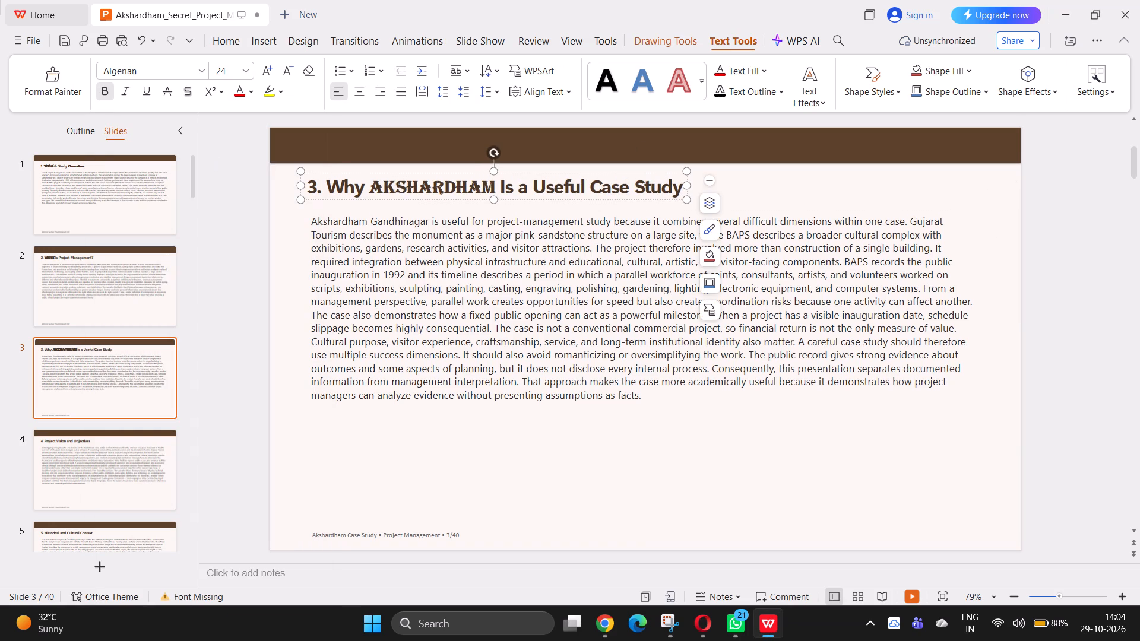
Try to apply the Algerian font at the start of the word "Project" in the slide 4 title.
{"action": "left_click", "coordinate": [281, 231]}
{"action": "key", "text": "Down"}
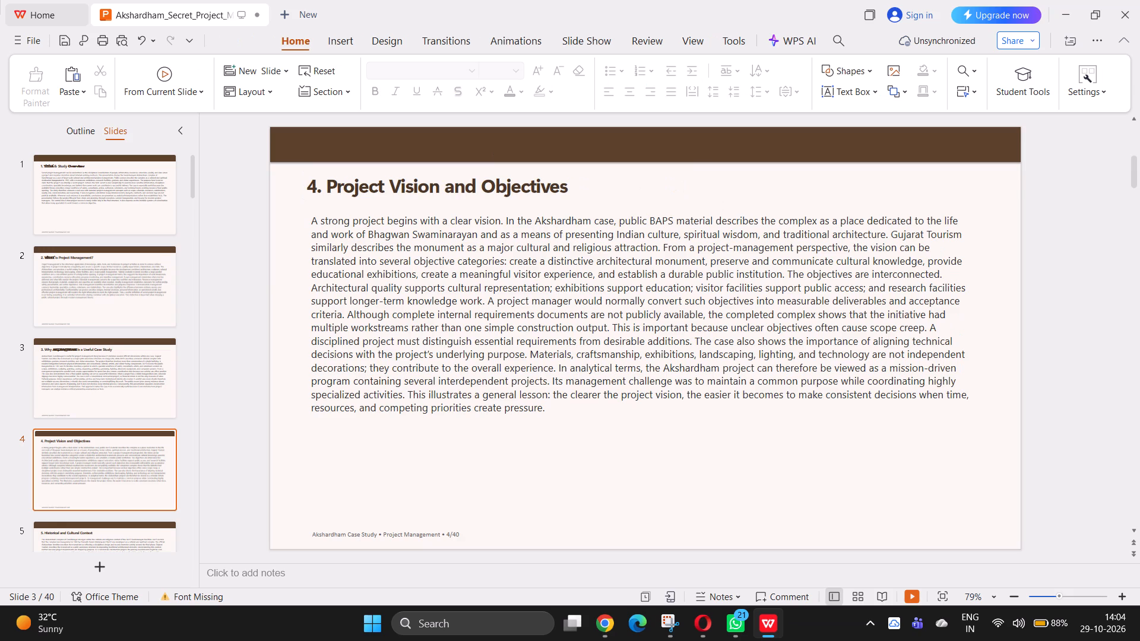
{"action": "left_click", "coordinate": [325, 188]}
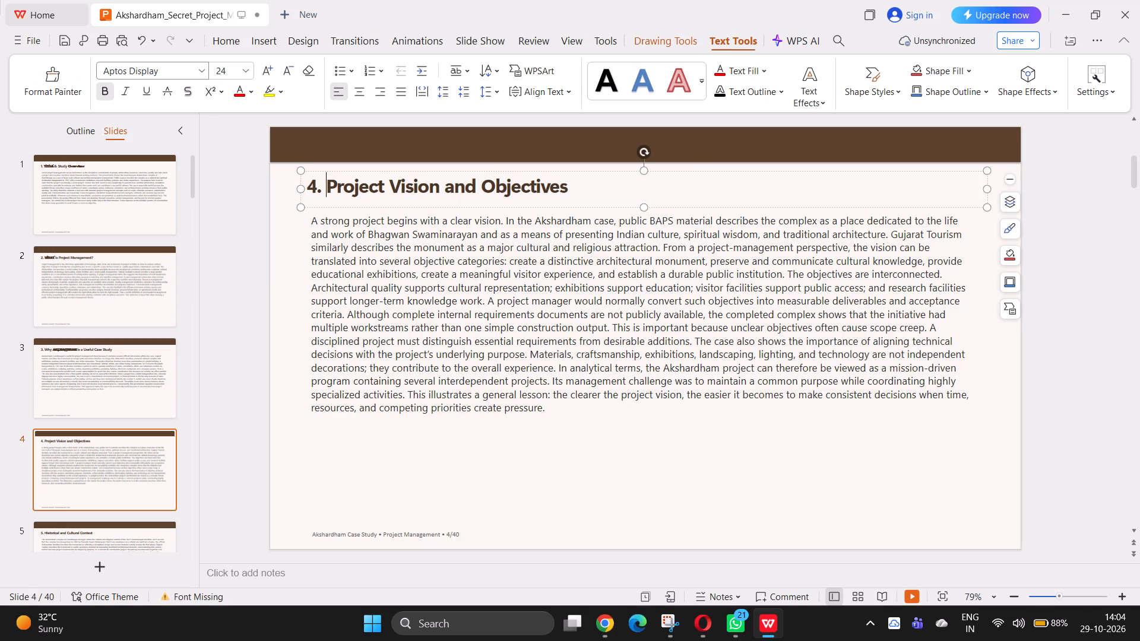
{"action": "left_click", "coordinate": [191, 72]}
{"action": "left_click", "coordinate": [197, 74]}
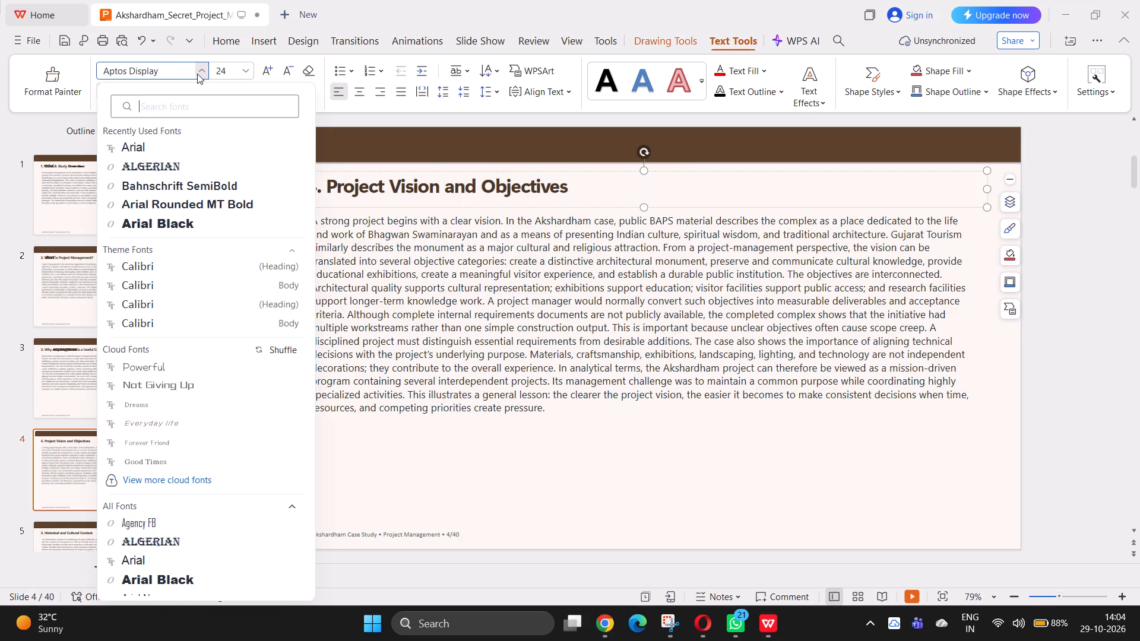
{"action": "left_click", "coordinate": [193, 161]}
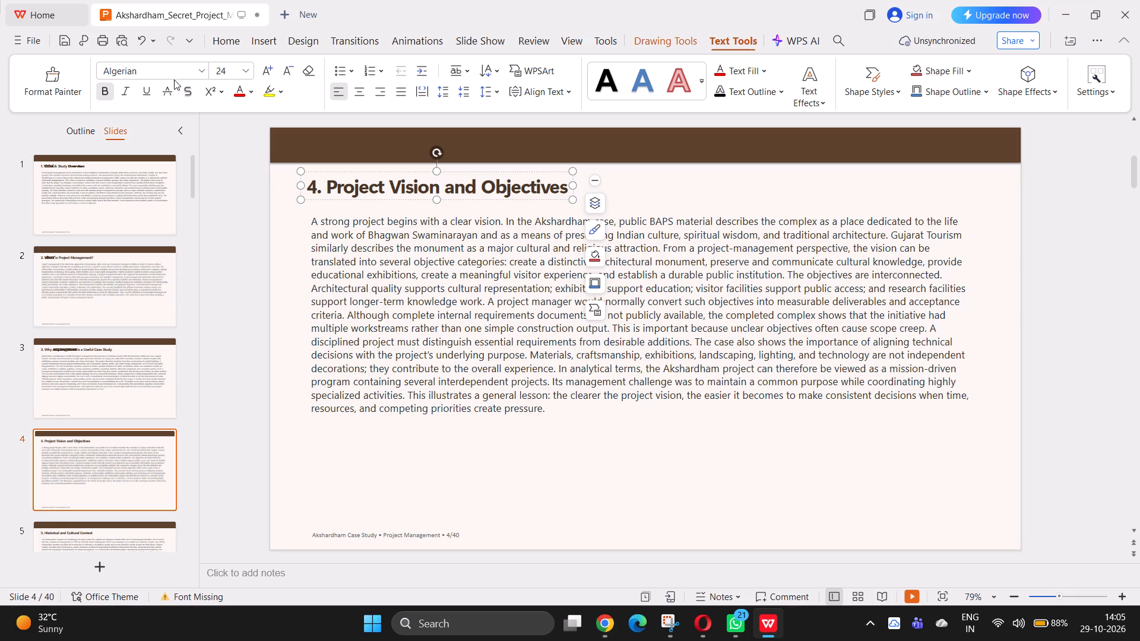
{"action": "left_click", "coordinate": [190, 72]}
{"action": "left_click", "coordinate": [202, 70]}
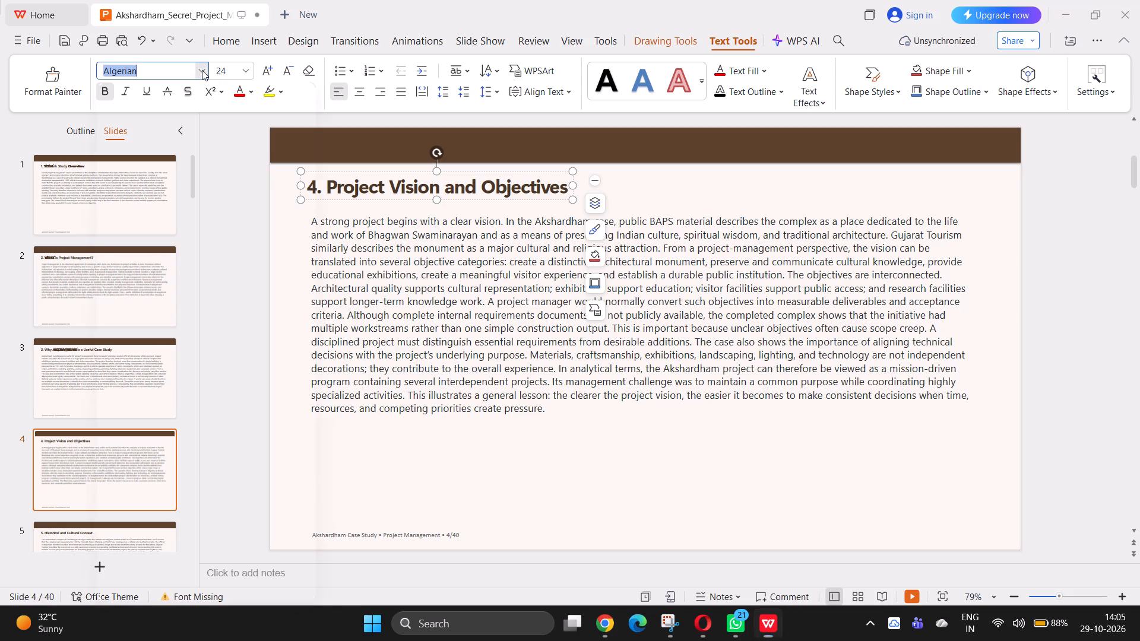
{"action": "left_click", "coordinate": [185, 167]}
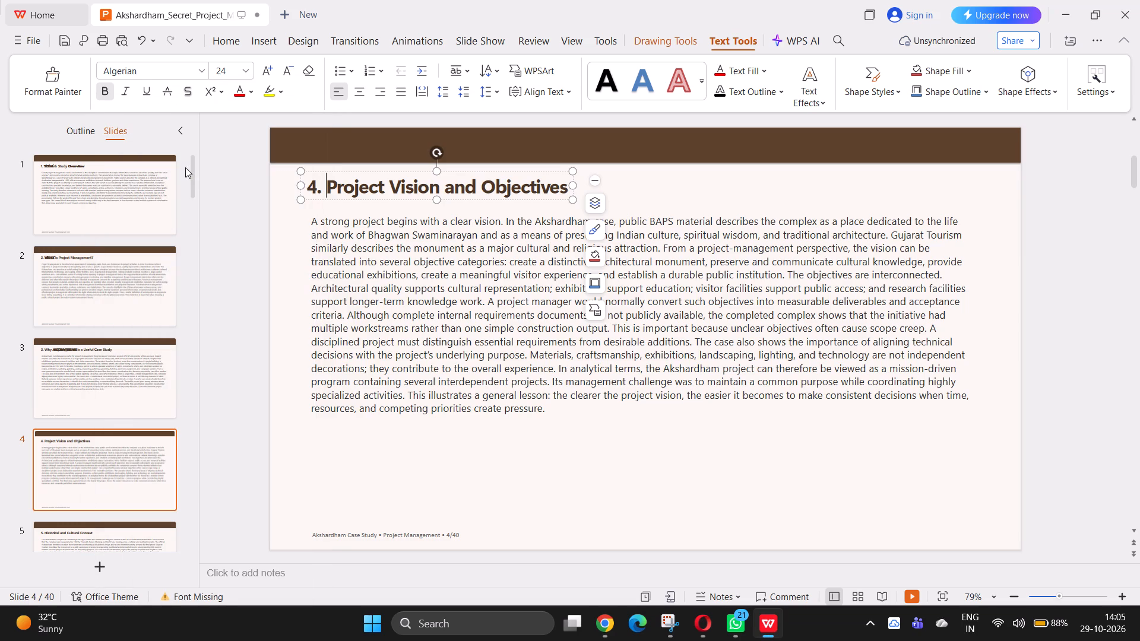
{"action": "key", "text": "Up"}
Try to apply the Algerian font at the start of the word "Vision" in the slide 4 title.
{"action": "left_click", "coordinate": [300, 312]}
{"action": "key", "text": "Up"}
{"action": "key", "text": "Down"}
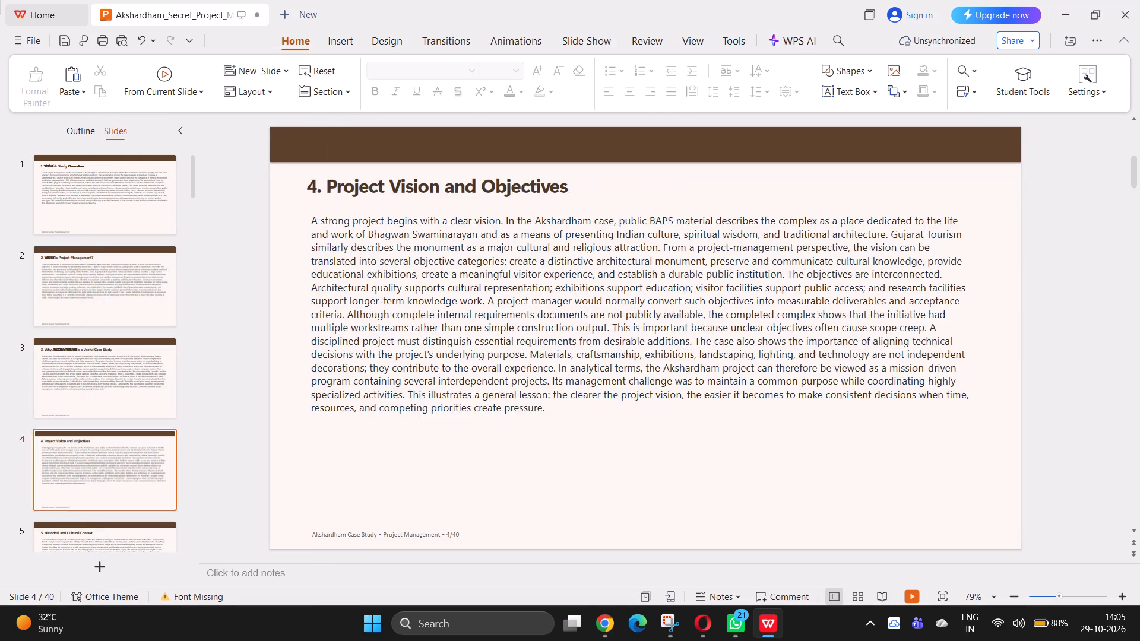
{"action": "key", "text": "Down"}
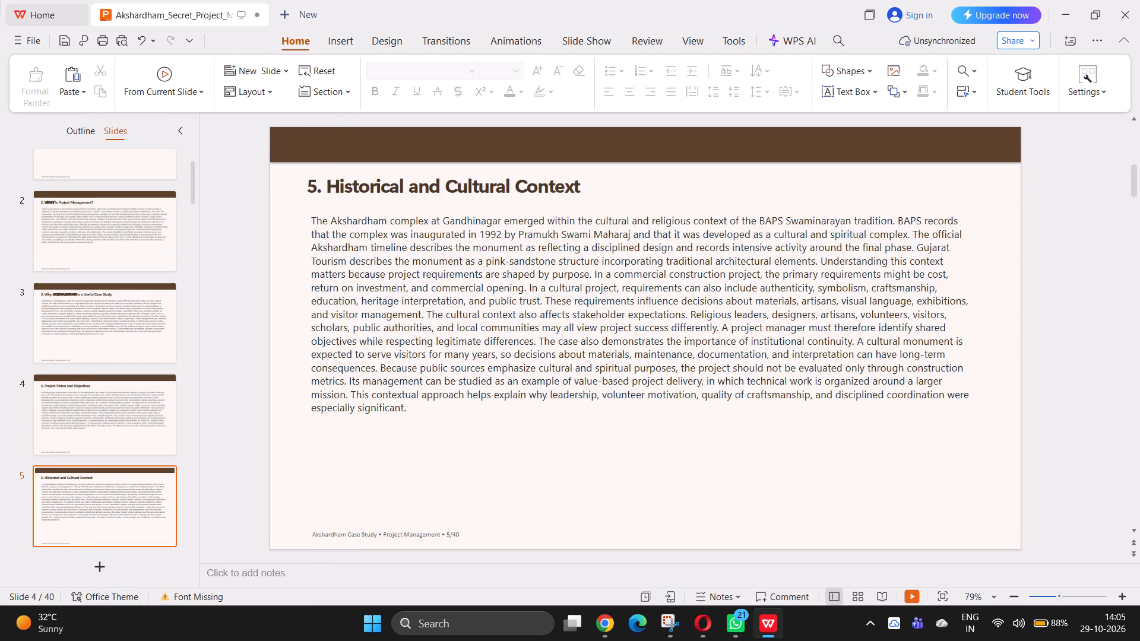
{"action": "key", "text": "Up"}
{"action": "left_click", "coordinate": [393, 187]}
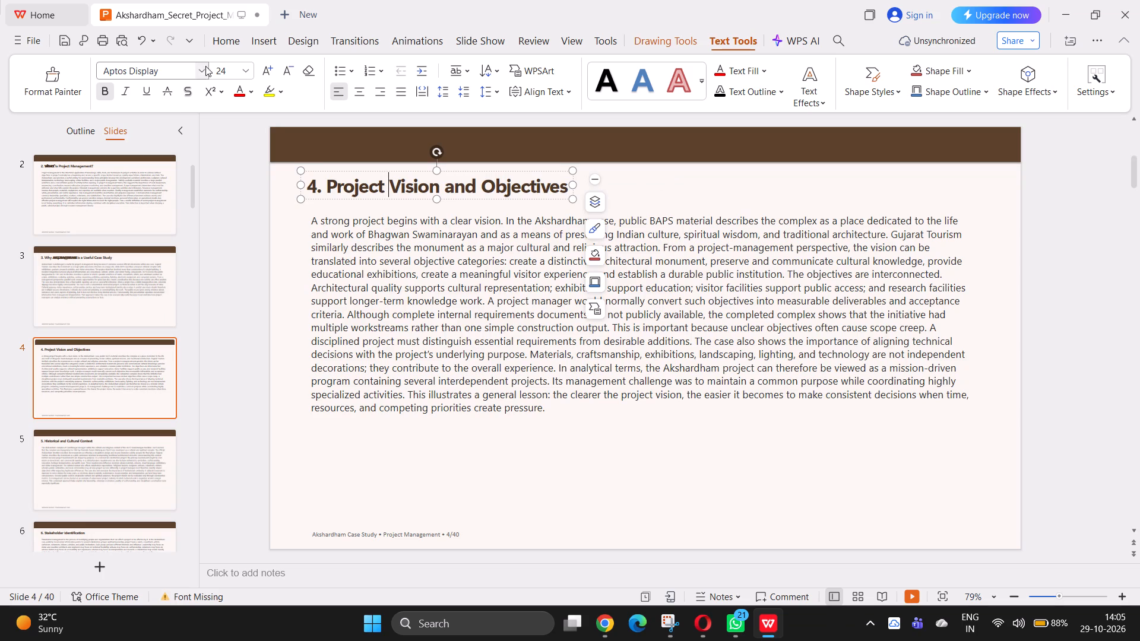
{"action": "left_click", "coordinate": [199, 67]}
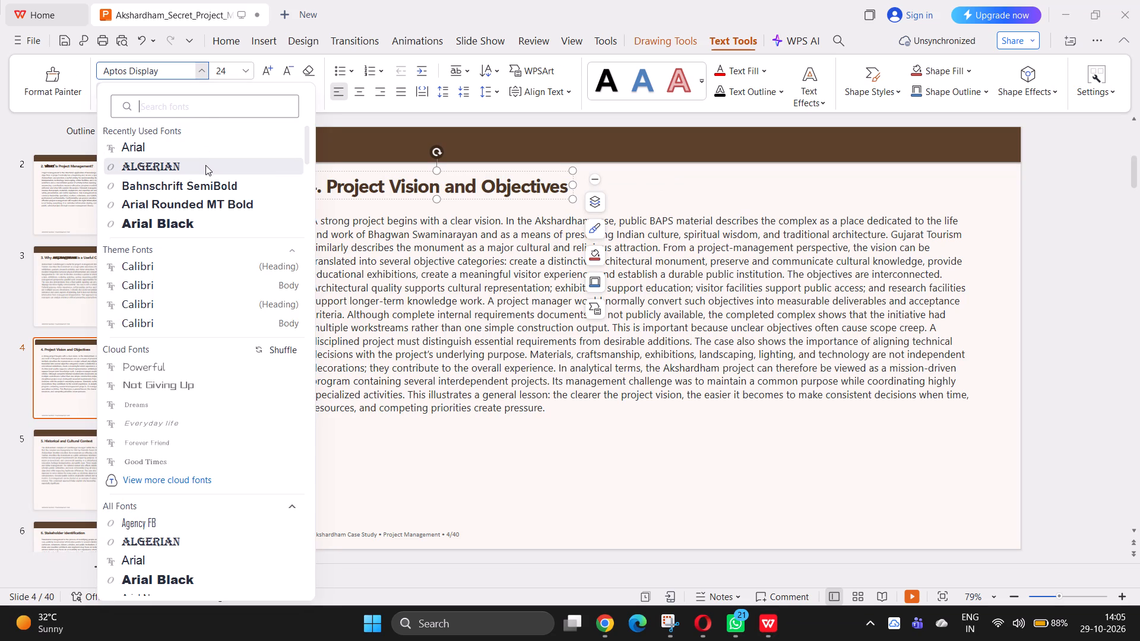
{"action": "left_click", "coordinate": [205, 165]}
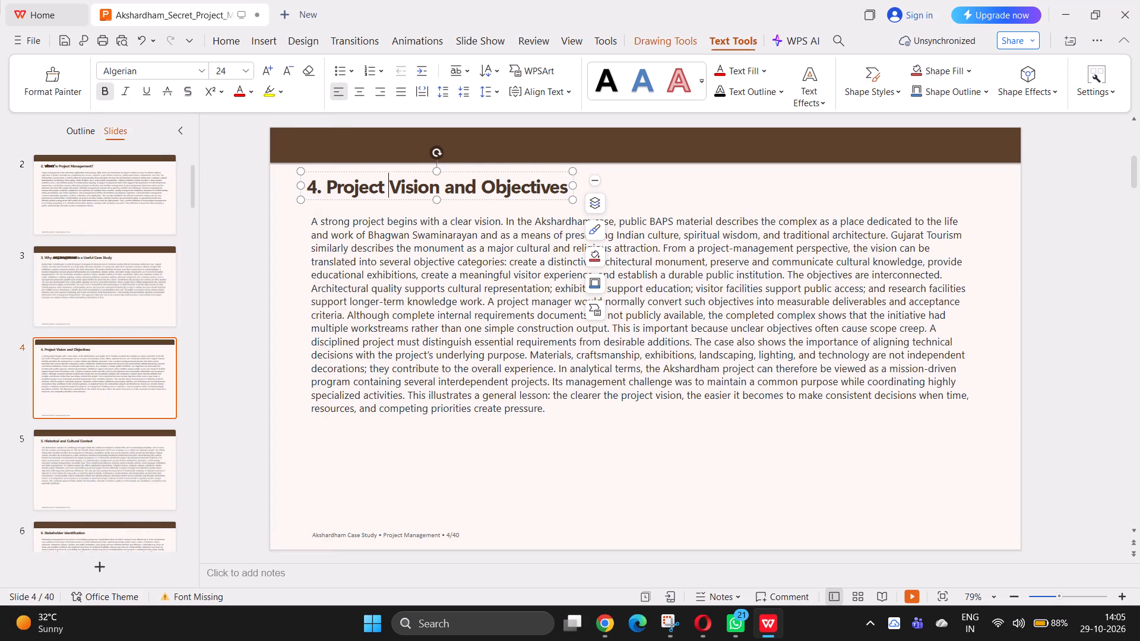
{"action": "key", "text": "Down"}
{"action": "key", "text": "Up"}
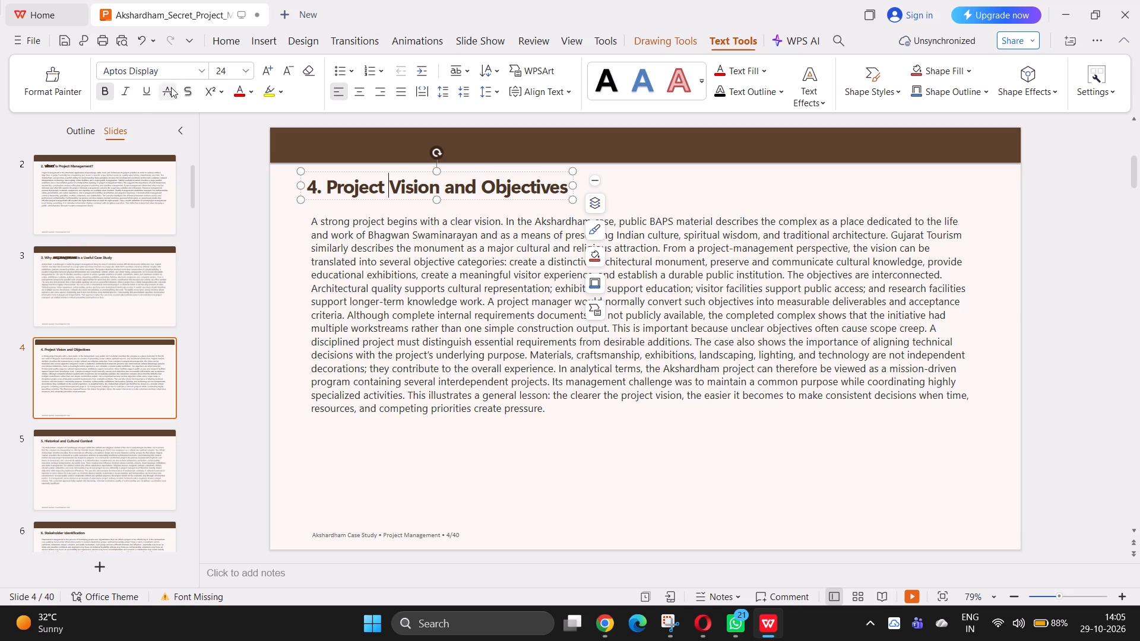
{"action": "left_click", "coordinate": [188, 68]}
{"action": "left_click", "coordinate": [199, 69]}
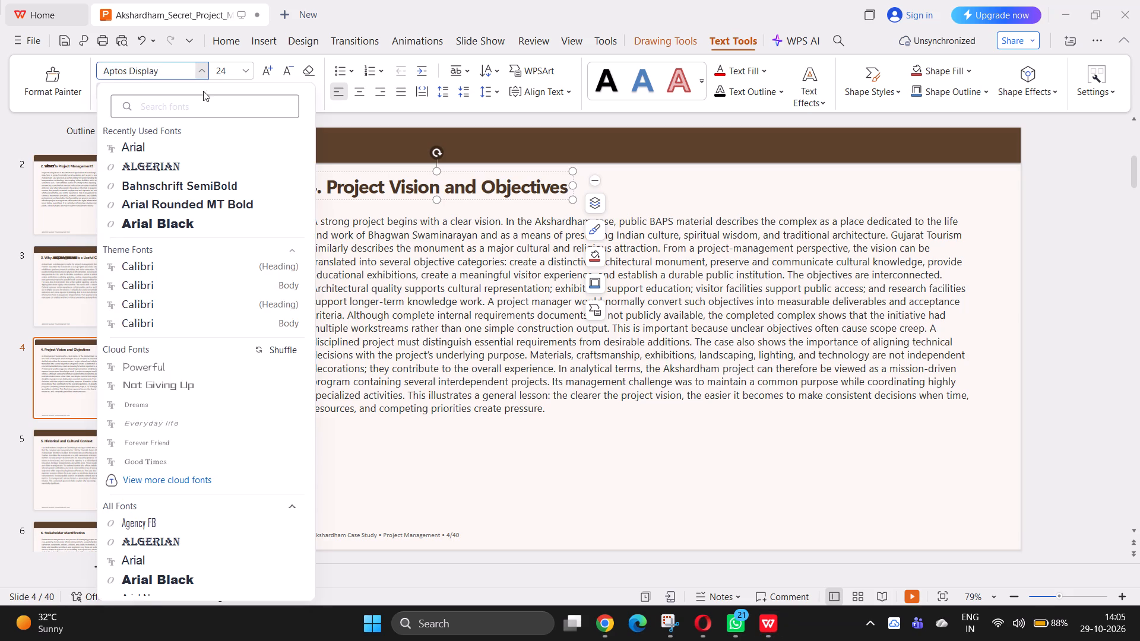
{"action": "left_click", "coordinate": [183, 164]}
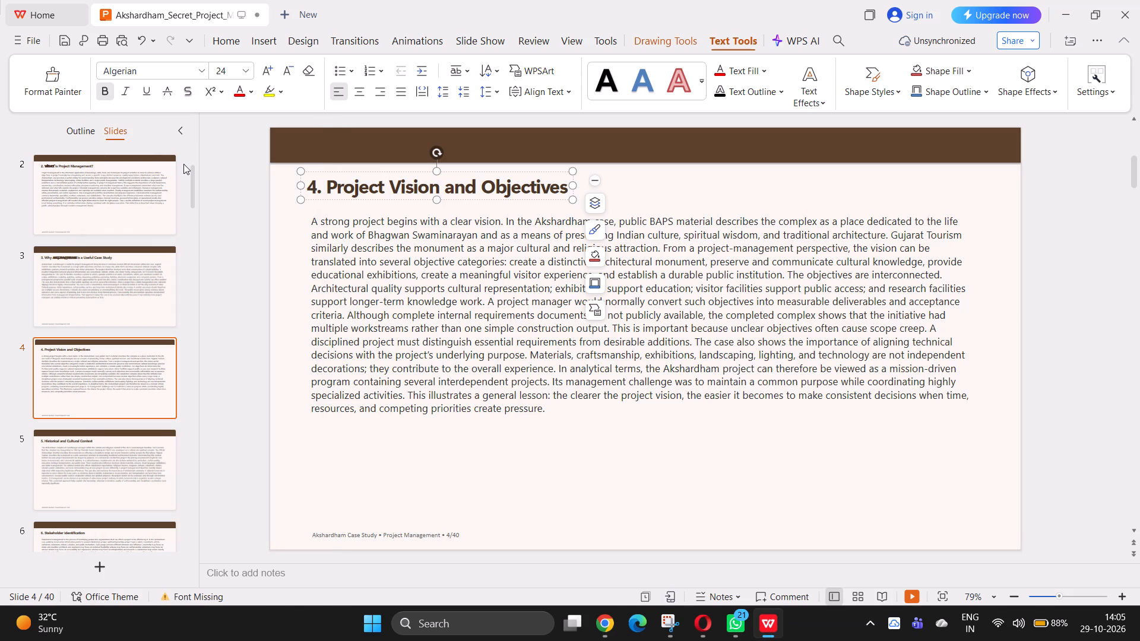
Set the font of the whole slide 5 title, "5. Historical and Cultural Context", to Algerian.
{"action": "left_click", "coordinate": [249, 405]}
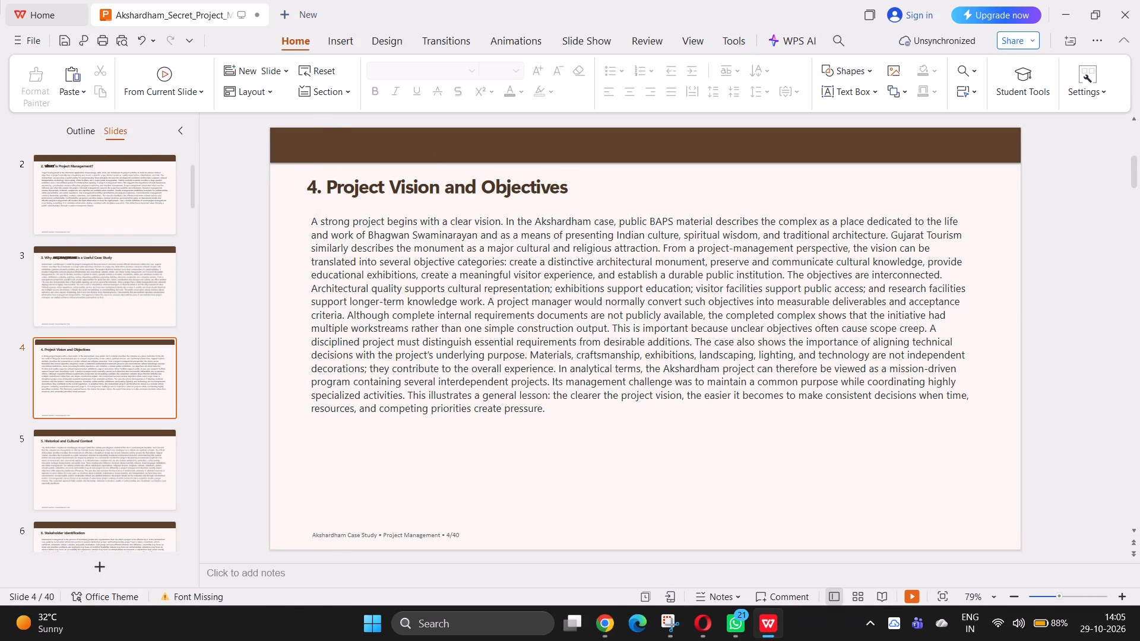
{"action": "key", "text": "Down"}
{"action": "left_click", "coordinate": [376, 199]}
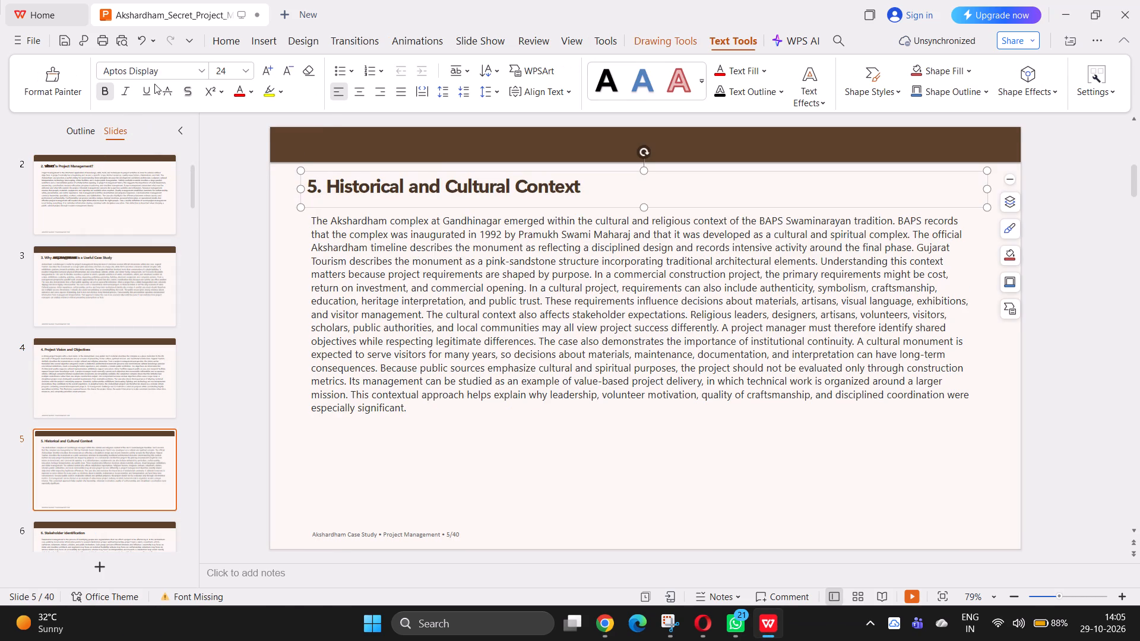
{"action": "left_click", "coordinate": [197, 70]}
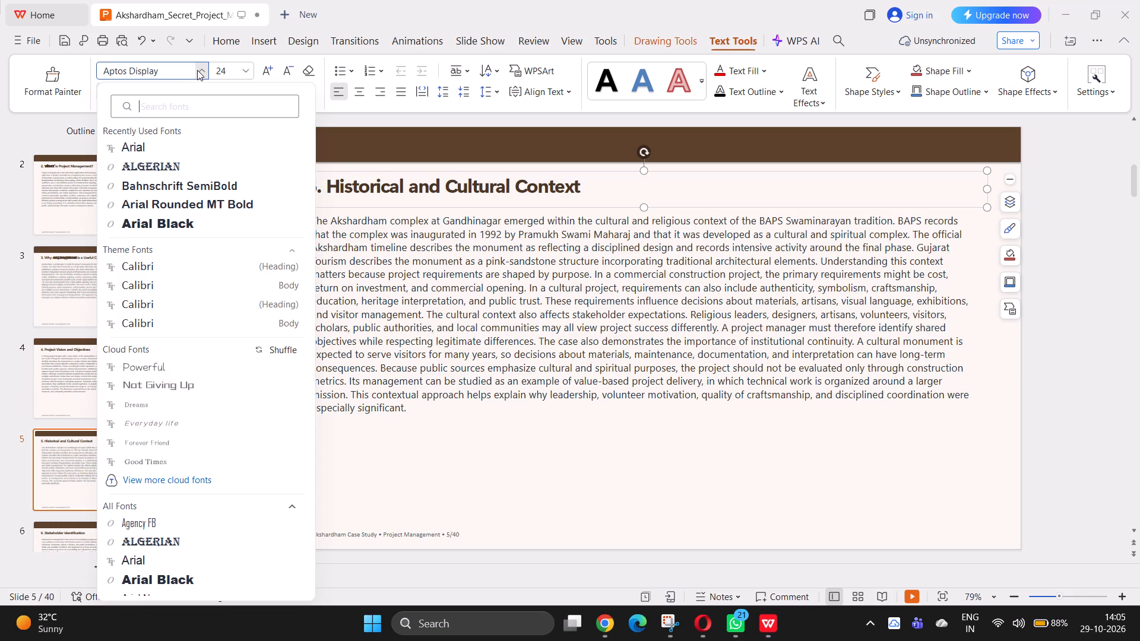
{"action": "left_click", "coordinate": [197, 162]}
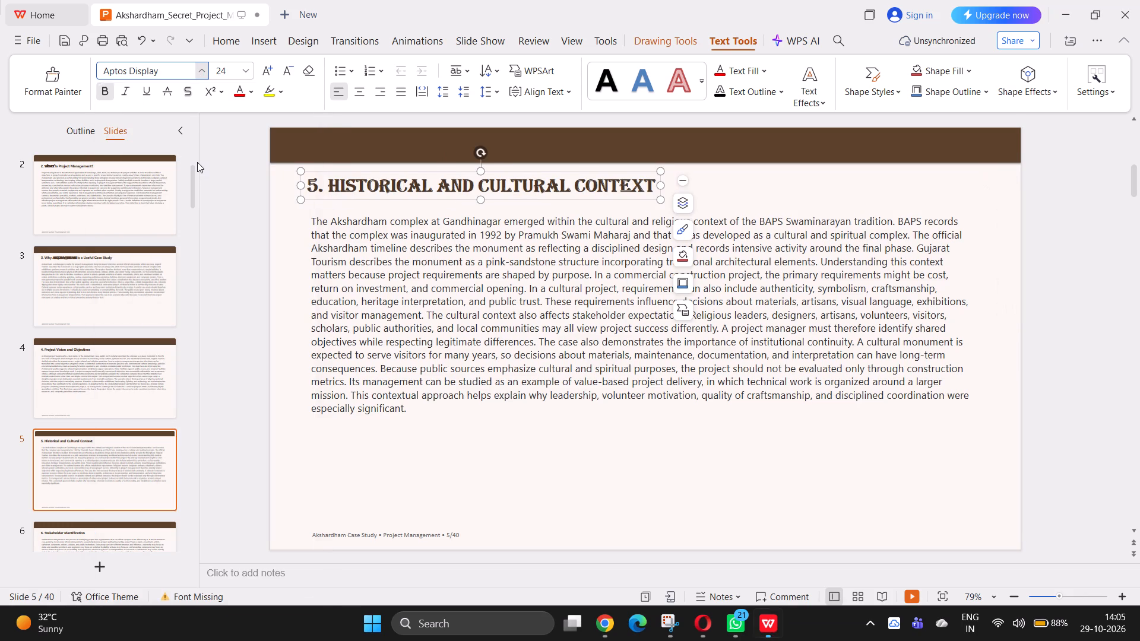
{"action": "key", "text": "Up"}
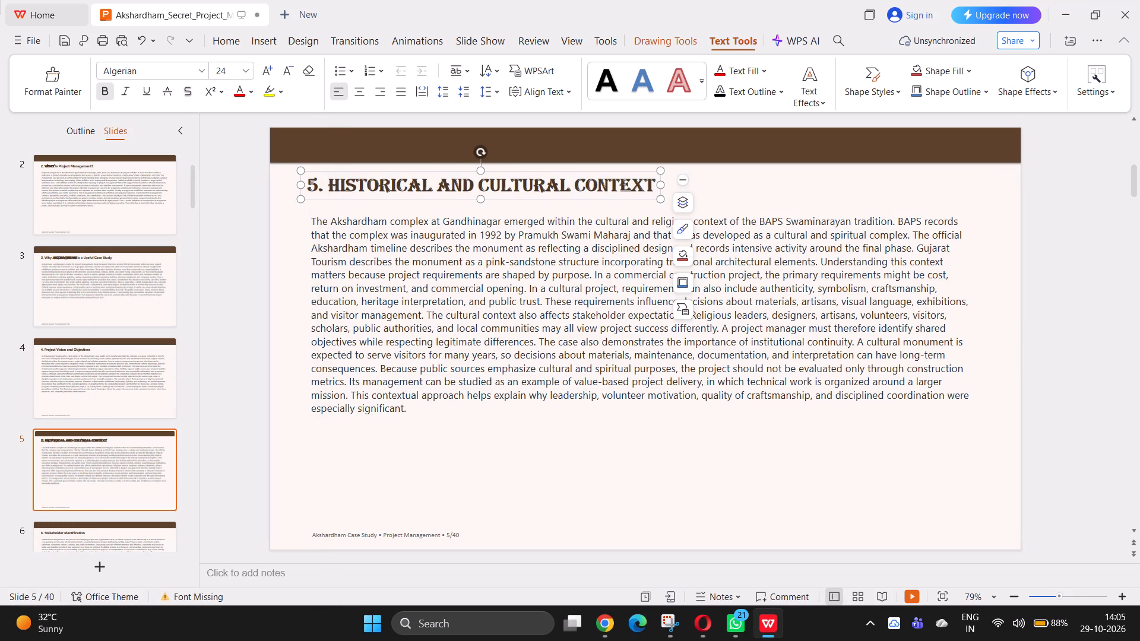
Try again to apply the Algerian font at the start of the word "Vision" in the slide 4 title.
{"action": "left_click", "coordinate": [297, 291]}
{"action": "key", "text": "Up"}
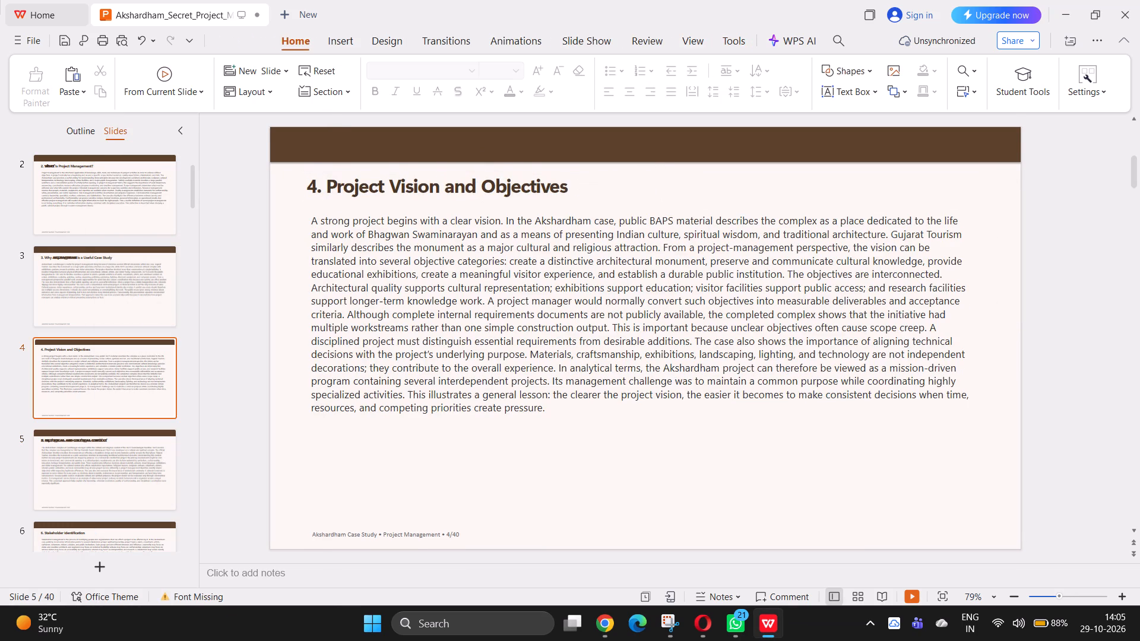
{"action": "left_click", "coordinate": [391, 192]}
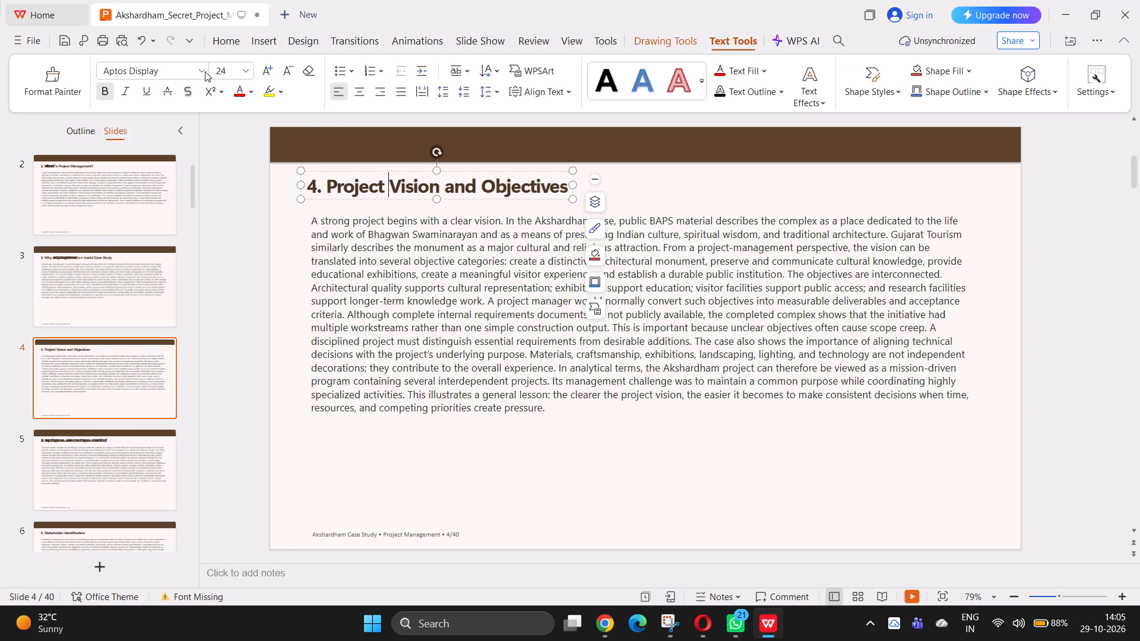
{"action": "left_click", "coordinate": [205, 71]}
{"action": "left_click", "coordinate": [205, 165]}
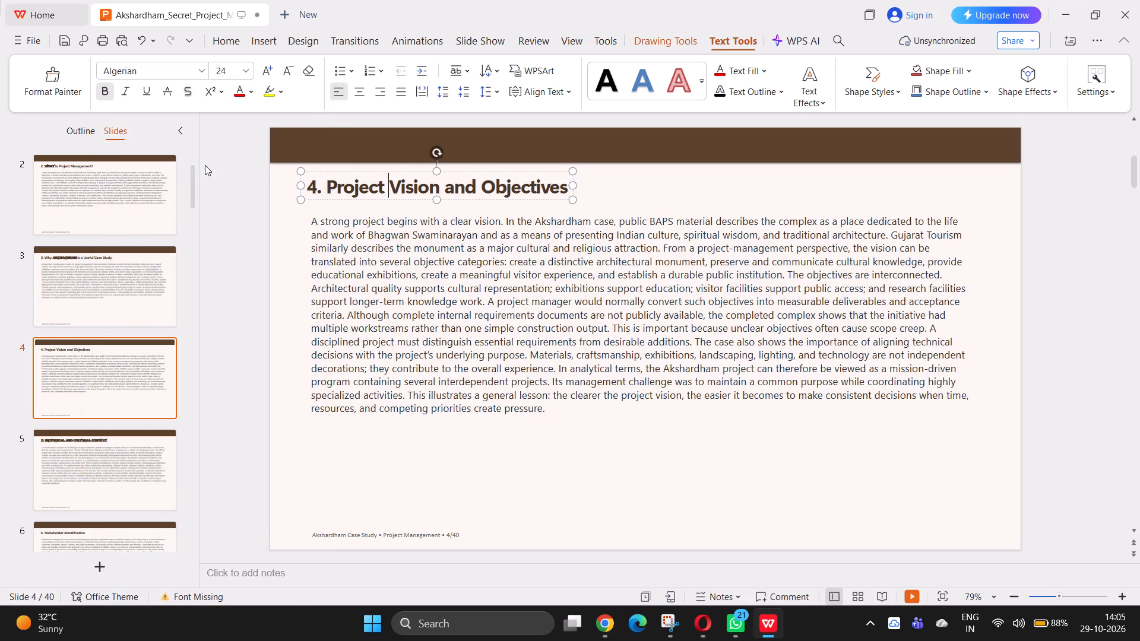
Delete the words "Project Vision and Objectives" from the slide 4 title, keeping the number "4.".
{"action": "left_click", "coordinate": [565, 183]}
{"action": "key", "text": "BackSpace"}
{"action": "key", "text": "BackSpace"}
{"action": "key", "text": "BackSpace"}
{"action": "key", "text": "BackSpace"}
{"action": "key", "text": "BackSpace"}
{"action": "key", "text": "BackSpace"}
{"action": "key", "text": "BackSpace"}
{"action": "key", "text": "BackSpace"}
{"action": "key", "text": "BackSpace"}
{"action": "key", "text": "BackSpace"}
{"action": "key", "text": "BackSpace"}
{"action": "key", "text": "BackSpace"}
{"action": "key", "text": "BackSpace"}
{"action": "key", "text": "BackSpace"}
{"action": "key", "text": "BackSpace"}
{"action": "key", "text": "BackSpace"}
{"action": "key", "text": "BackSpace"}
{"action": "key", "text": "BackSpace"}
{"action": "key", "text": "BackSpace"}
{"action": "key", "text": "BackSpace"}
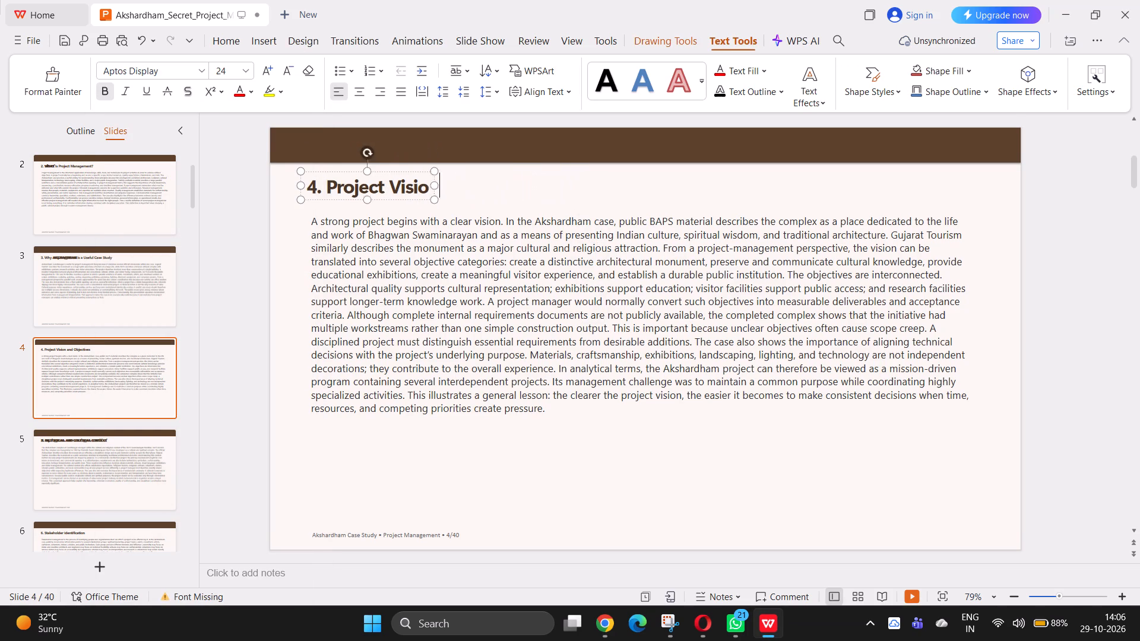
{"action": "key", "text": "BackSpace"}
{"action": "key", "text": "BackSpace"}
{"action": "key", "text": "BackSpace"}
{"action": "key", "text": "BackSpace"}
{"action": "key", "text": "BackSpace"}
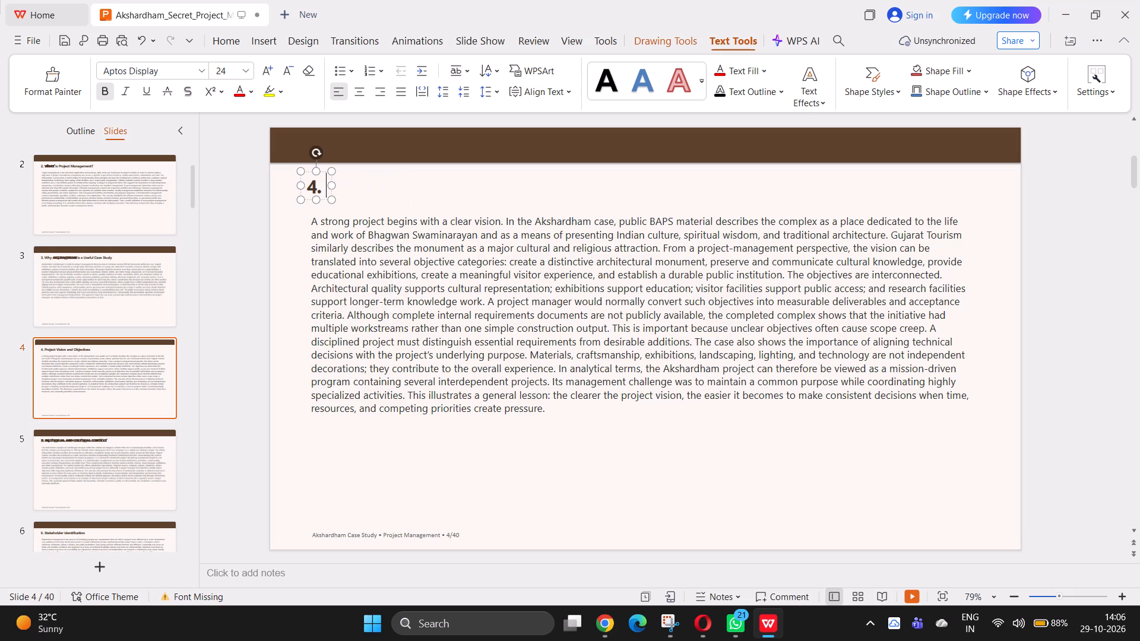
Enter "project vision and objective" in the Algerian font after the number "4." in the slide 4 title.
{"action": "left_click", "coordinate": [201, 66]}
{"action": "left_click", "coordinate": [205, 161]}
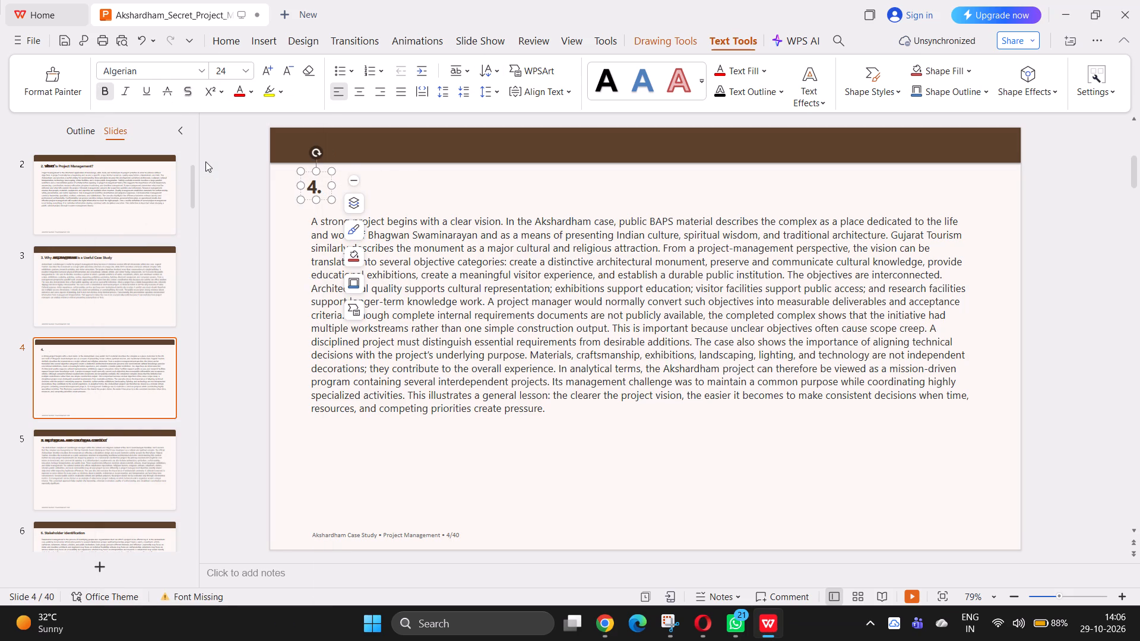
{"action": "type", "text": "pro"}
{"action": "type", "text": "ject vision and objr"}
{"action": "key", "text": "BackSpace"}
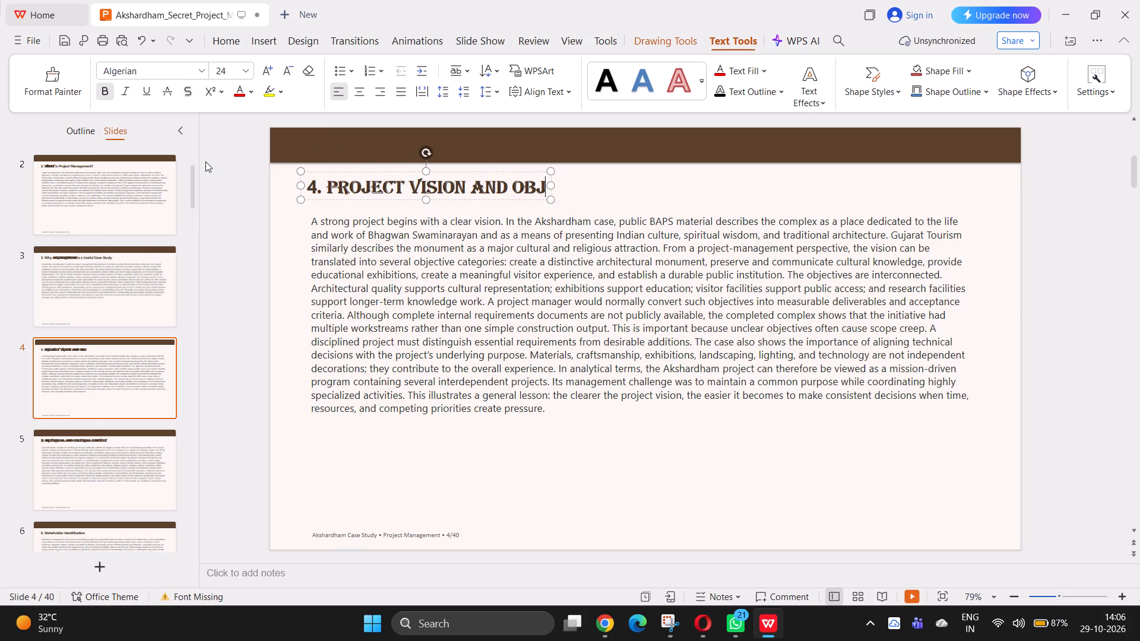
{"action": "type", "text": "ective"}
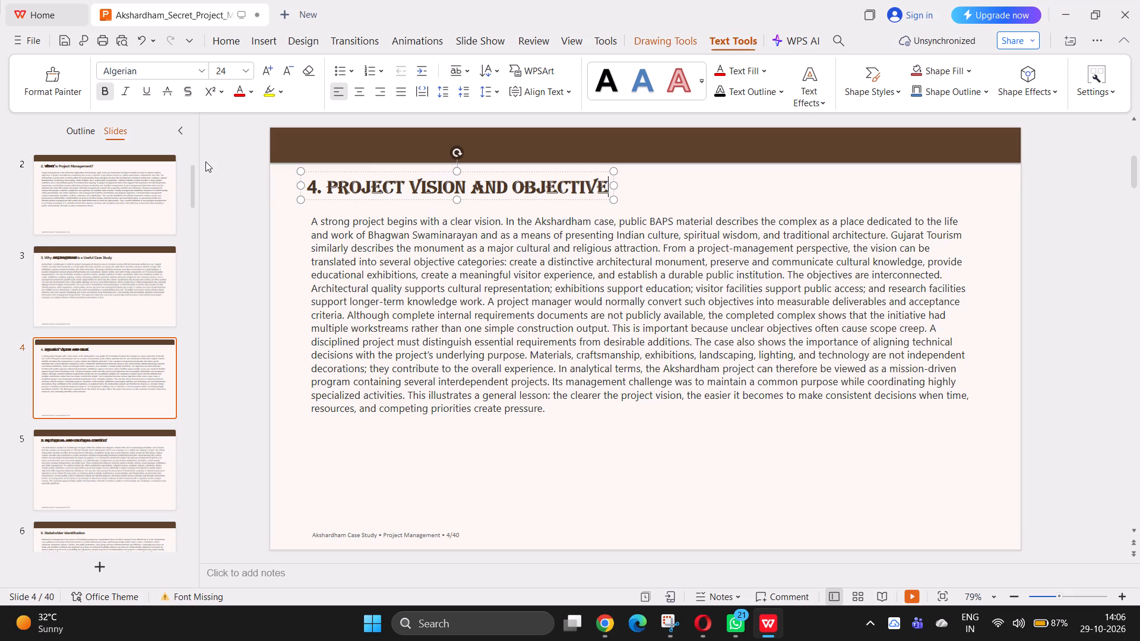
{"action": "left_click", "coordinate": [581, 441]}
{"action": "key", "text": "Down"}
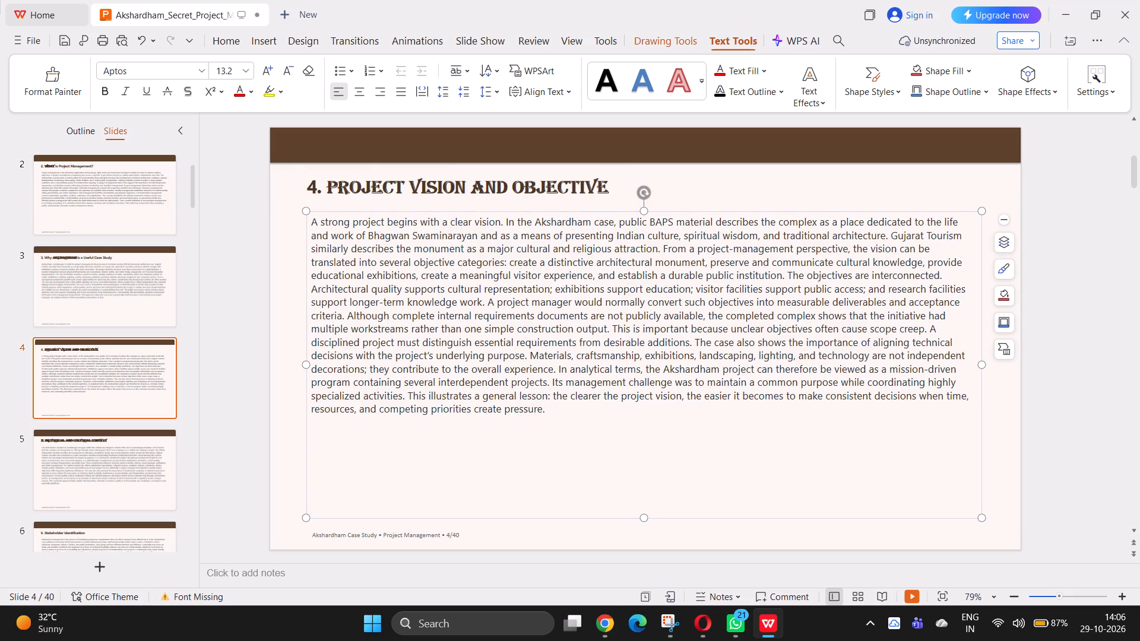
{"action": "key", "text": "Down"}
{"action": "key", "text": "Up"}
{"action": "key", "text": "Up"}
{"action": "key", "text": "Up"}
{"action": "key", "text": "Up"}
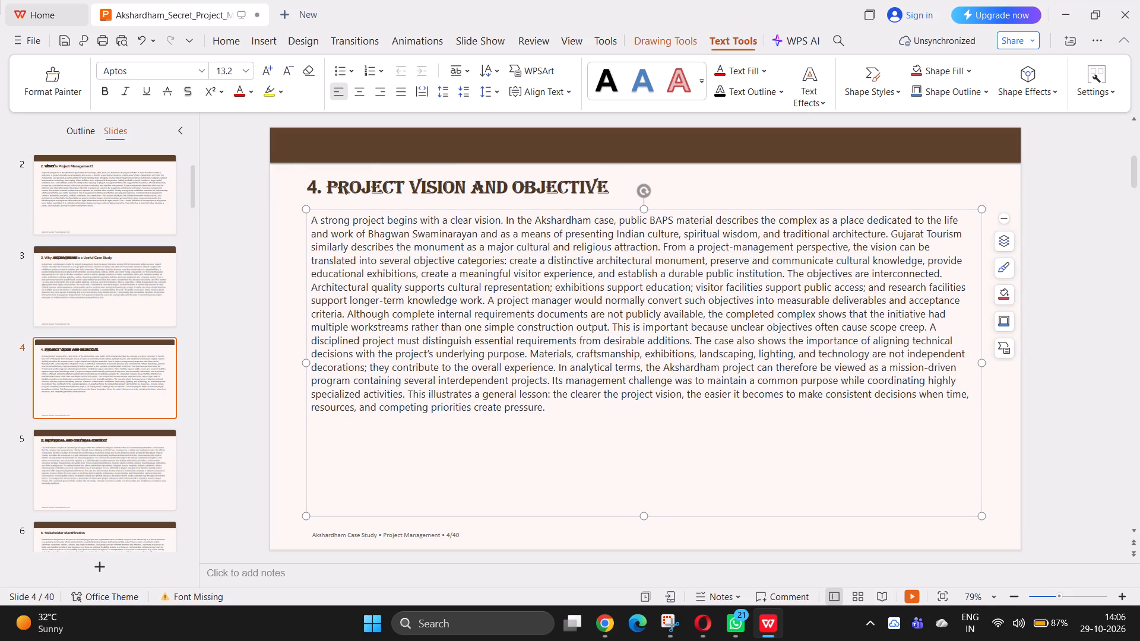
Set the font of the word "Stakeholder" in the slide 6 title to Algerian.
{"action": "left_click", "coordinate": [290, 477]}
{"action": "key", "text": "Down"}
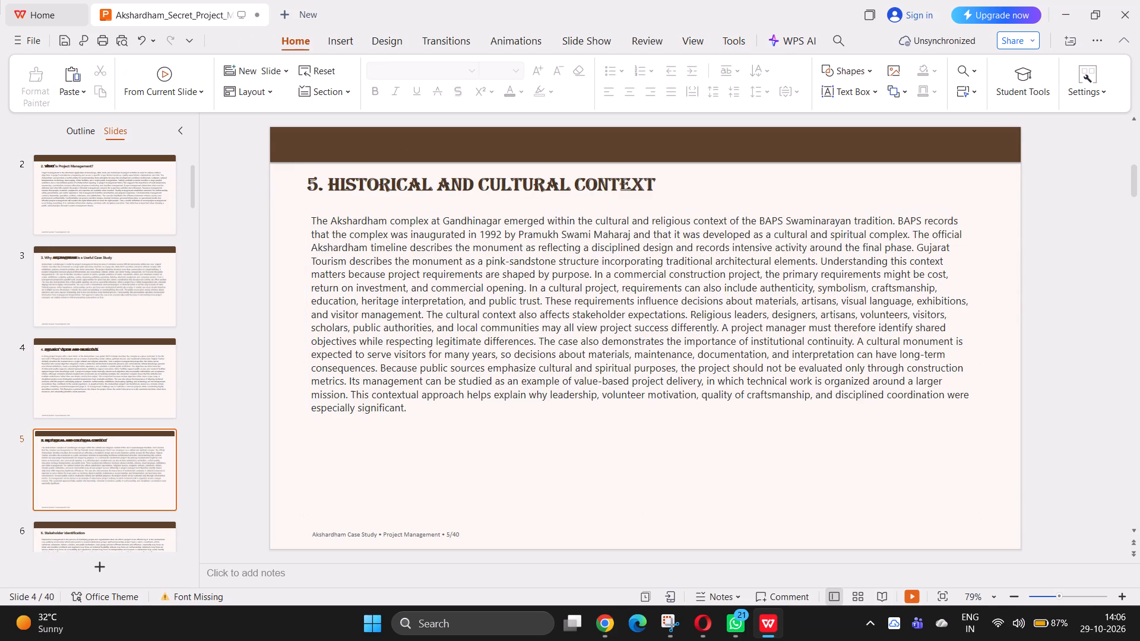
{"action": "key", "text": "Down"}
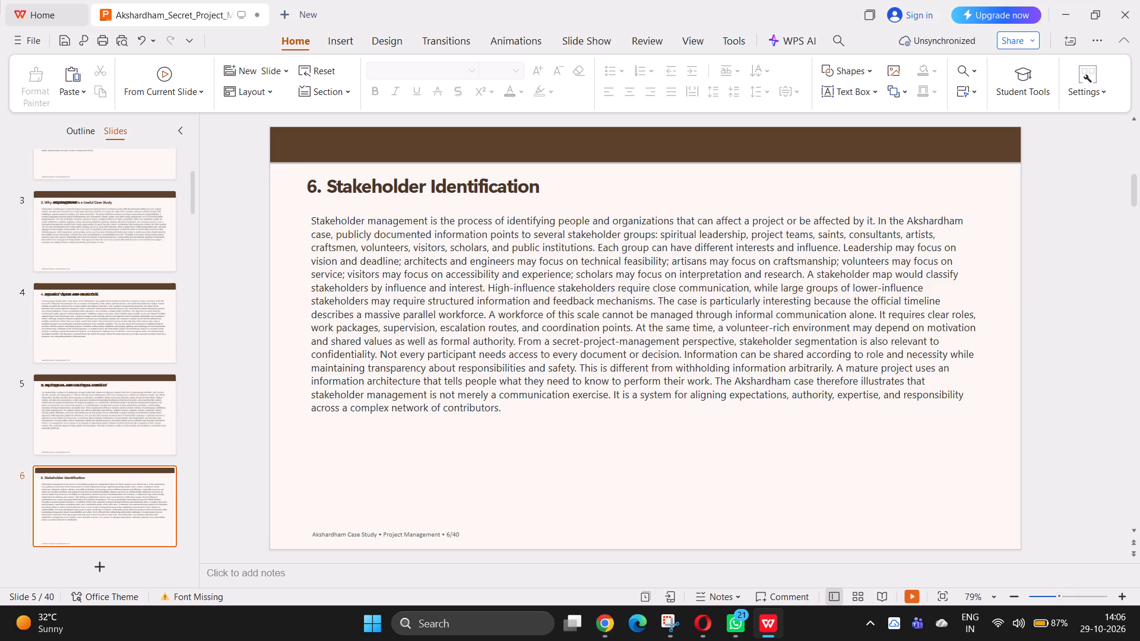
{"action": "left_click", "coordinate": [371, 176]}
{"action": "left_click", "coordinate": [205, 75]}
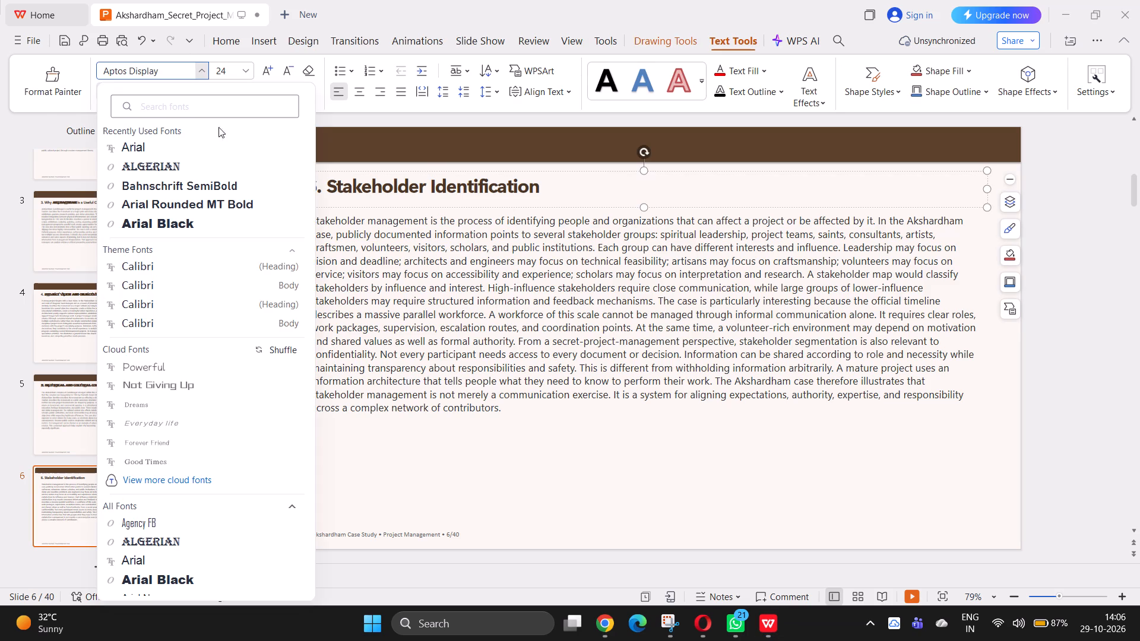
{"action": "left_click", "coordinate": [218, 173]}
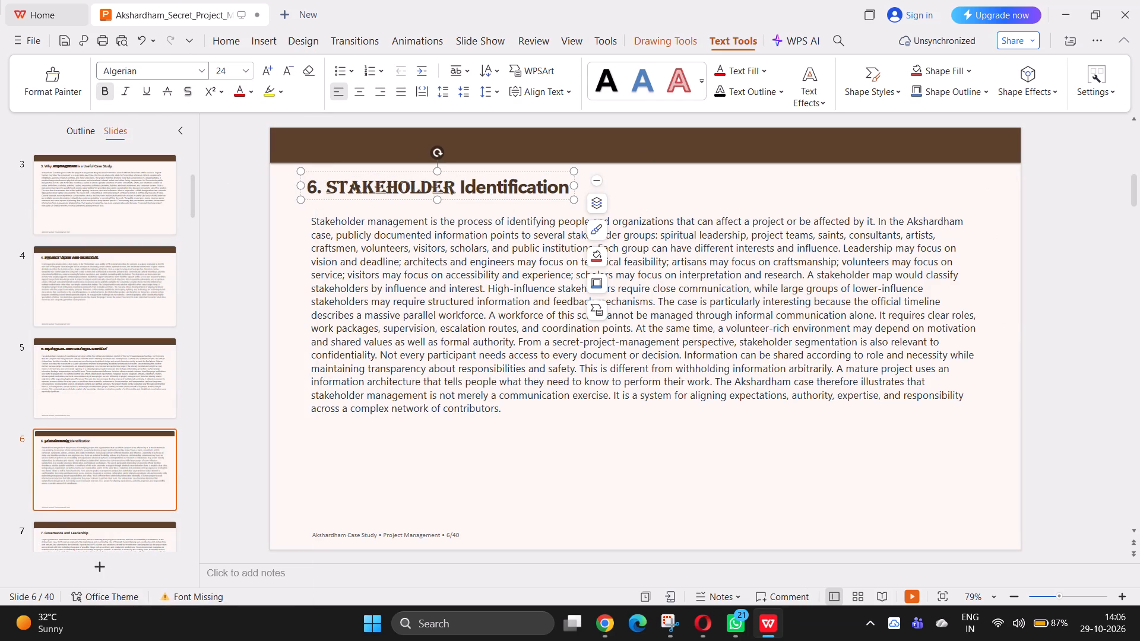
Set the font of the characters "7. Gover" at the start of the slide 7 title to Algerian.
{"action": "left_click", "coordinate": [261, 278]}
{"action": "key", "text": "Down"}
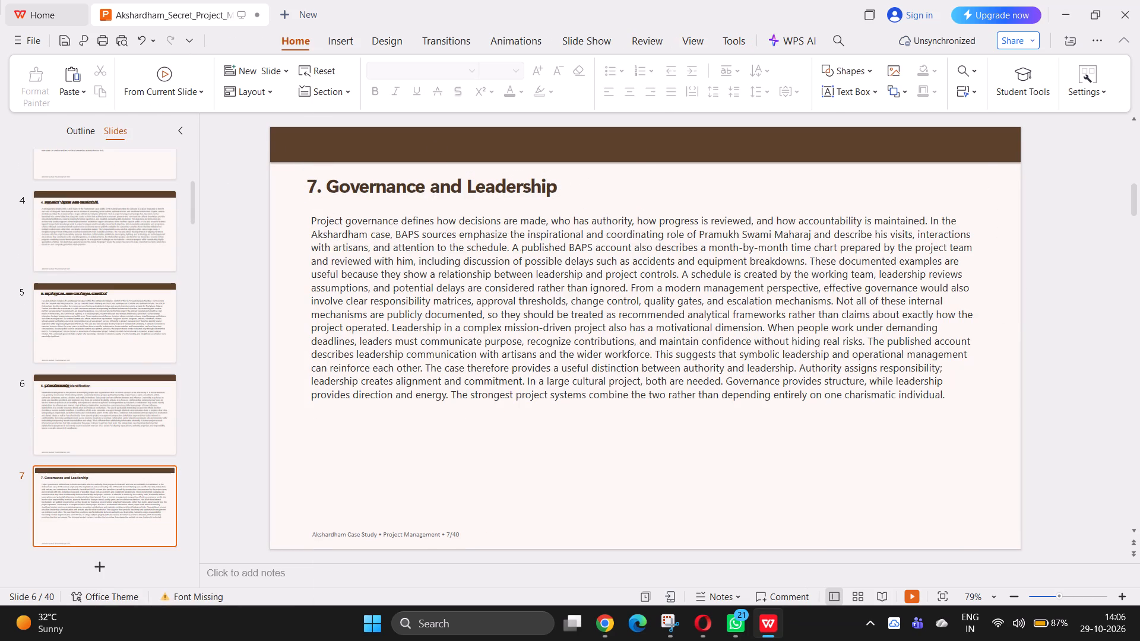
{"action": "left_click_drag", "start_coordinate": [375, 189], "coordinate": [207, 75]}
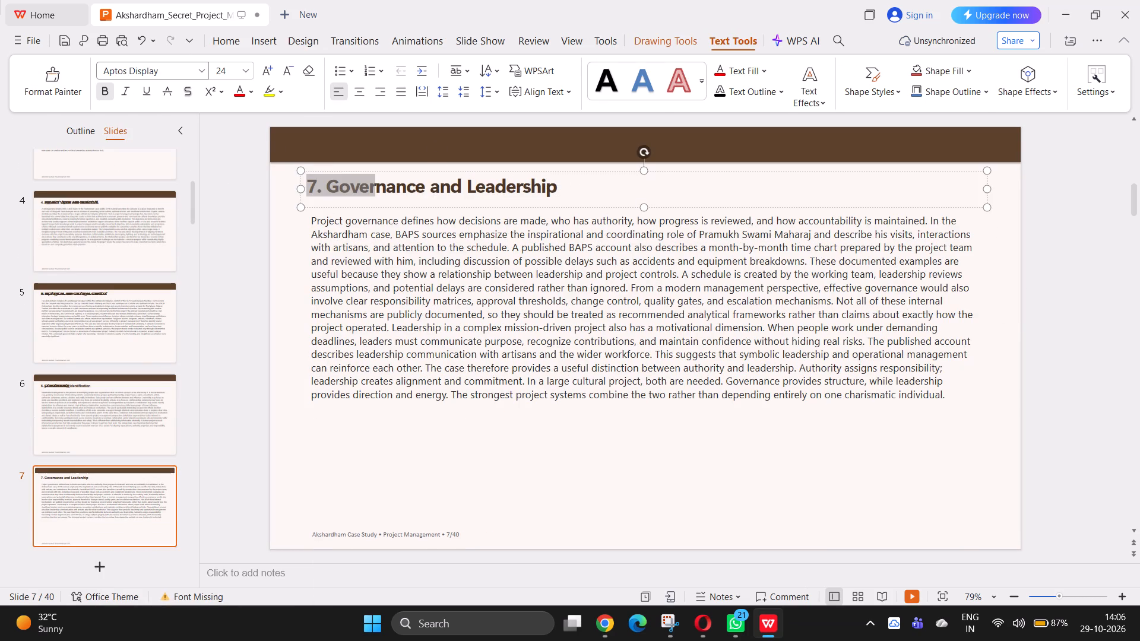
{"action": "left_click", "coordinate": [200, 74]}
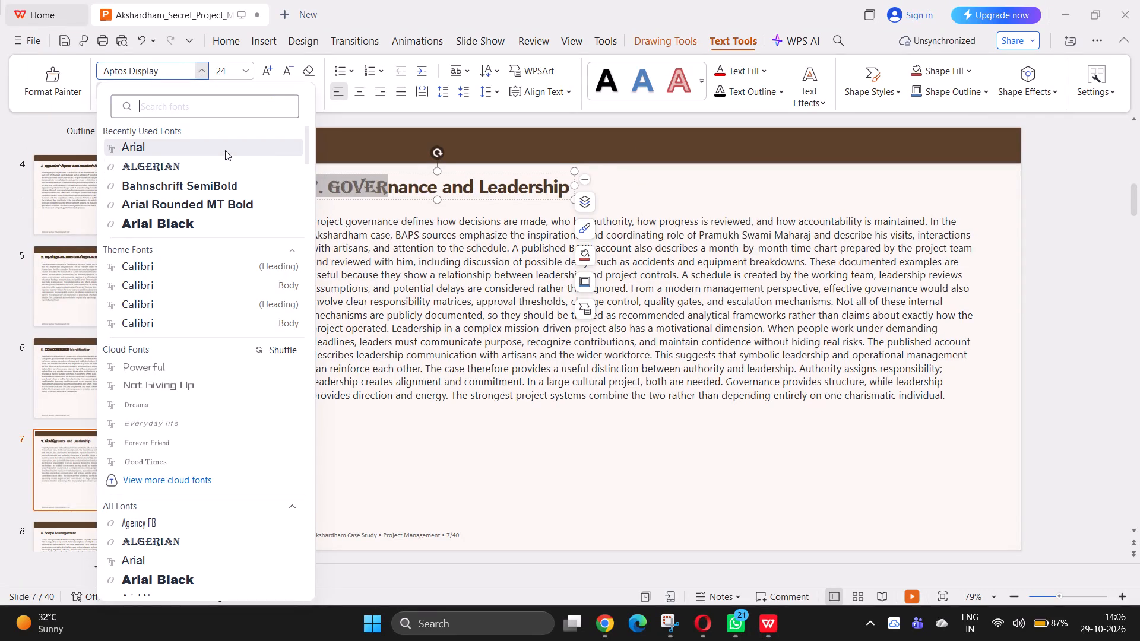
{"action": "left_click", "coordinate": [224, 161]}
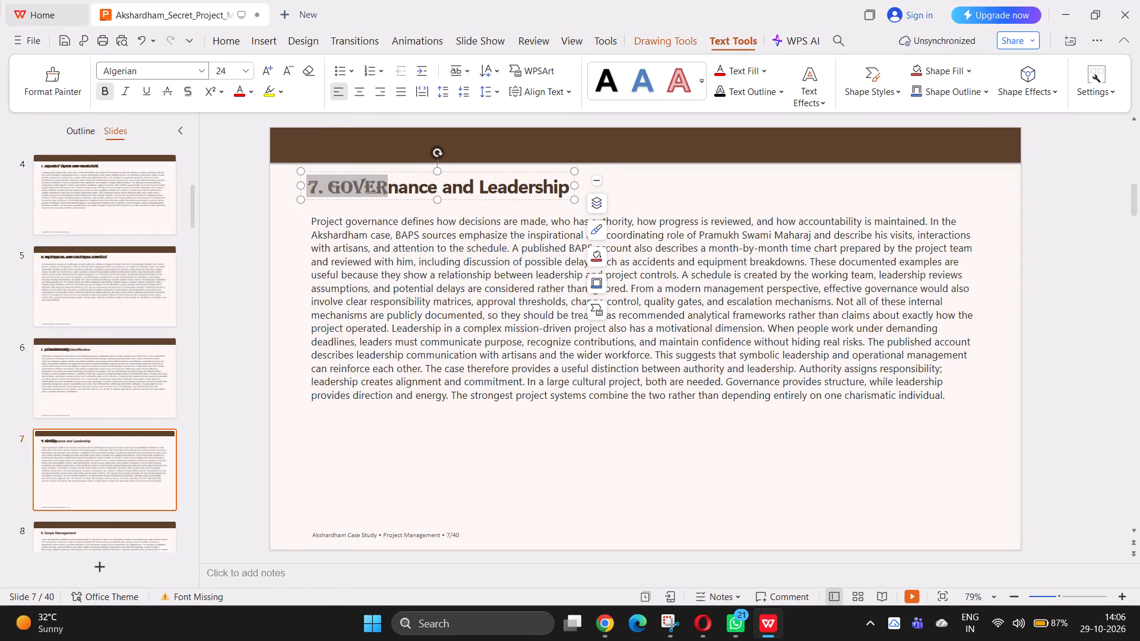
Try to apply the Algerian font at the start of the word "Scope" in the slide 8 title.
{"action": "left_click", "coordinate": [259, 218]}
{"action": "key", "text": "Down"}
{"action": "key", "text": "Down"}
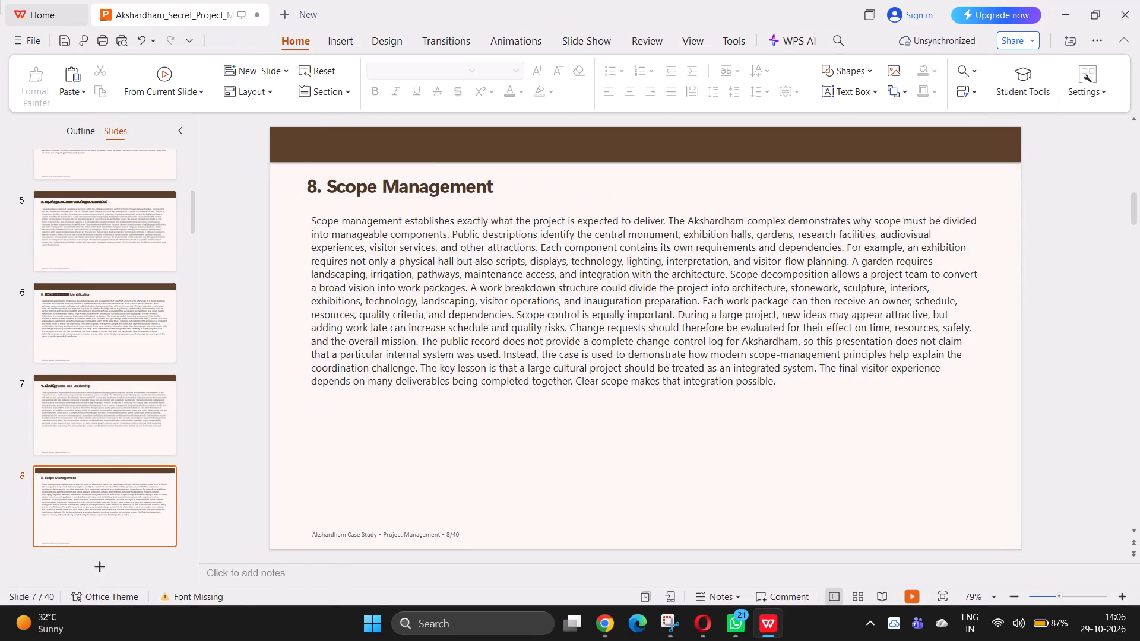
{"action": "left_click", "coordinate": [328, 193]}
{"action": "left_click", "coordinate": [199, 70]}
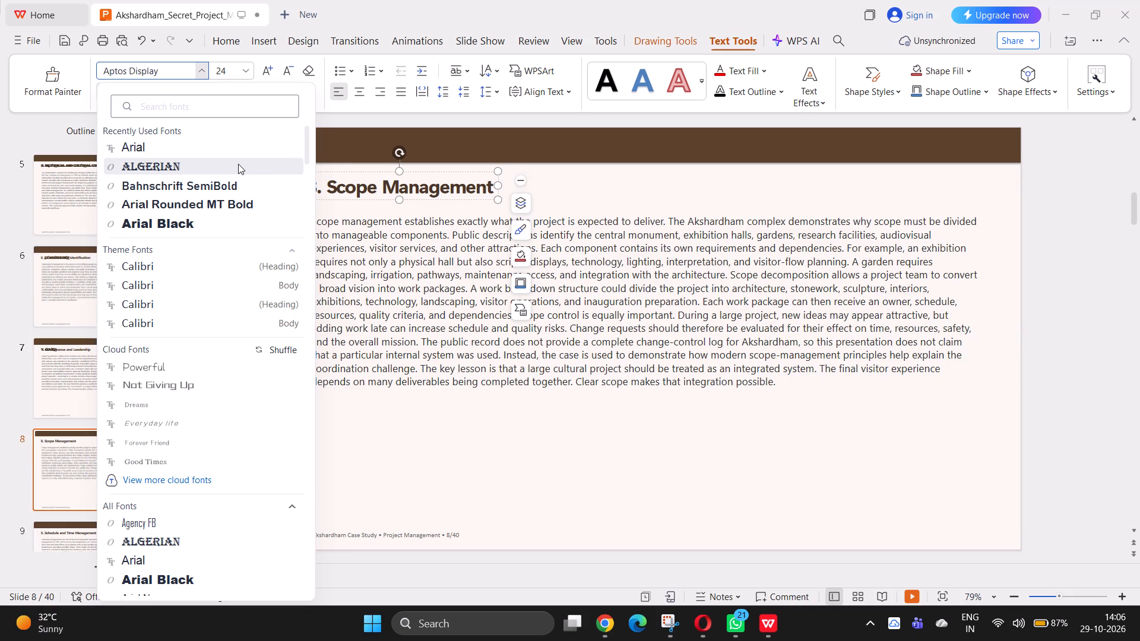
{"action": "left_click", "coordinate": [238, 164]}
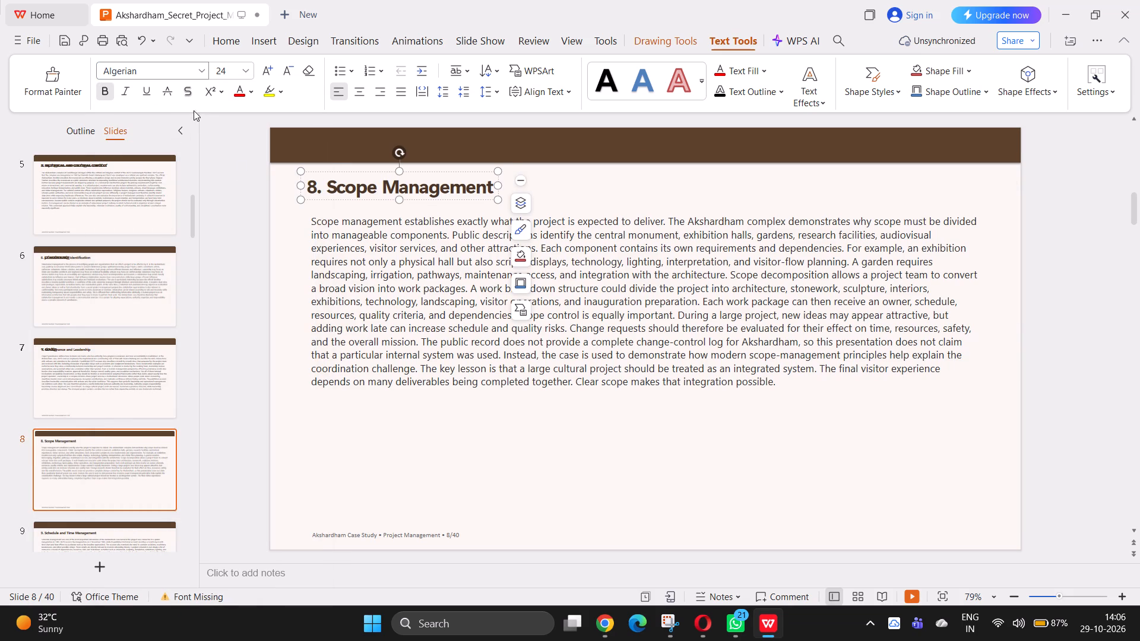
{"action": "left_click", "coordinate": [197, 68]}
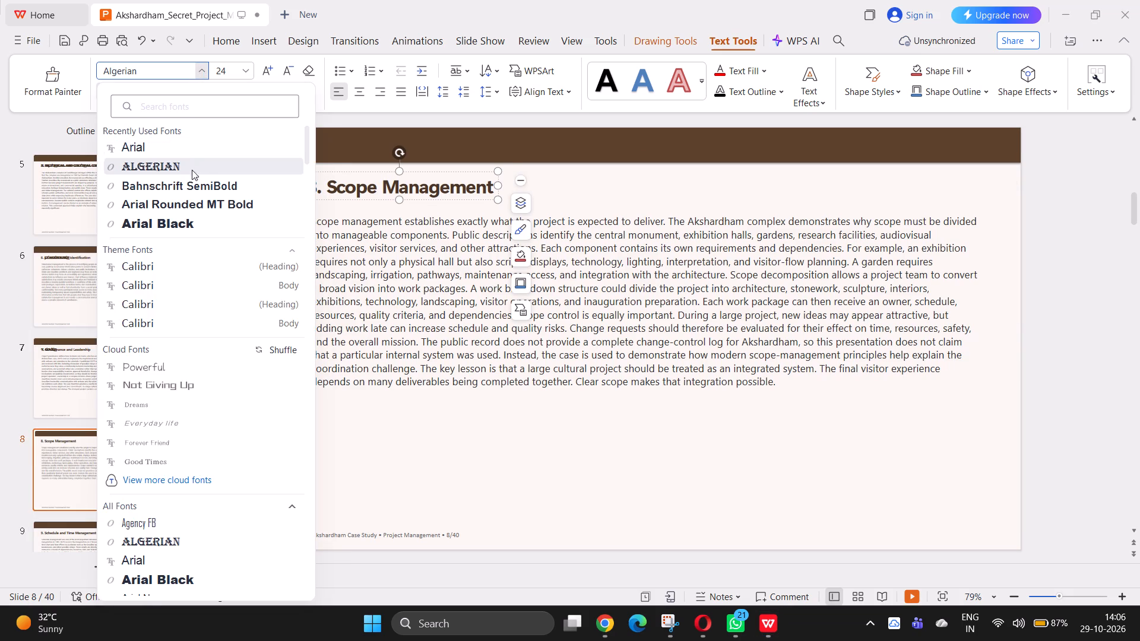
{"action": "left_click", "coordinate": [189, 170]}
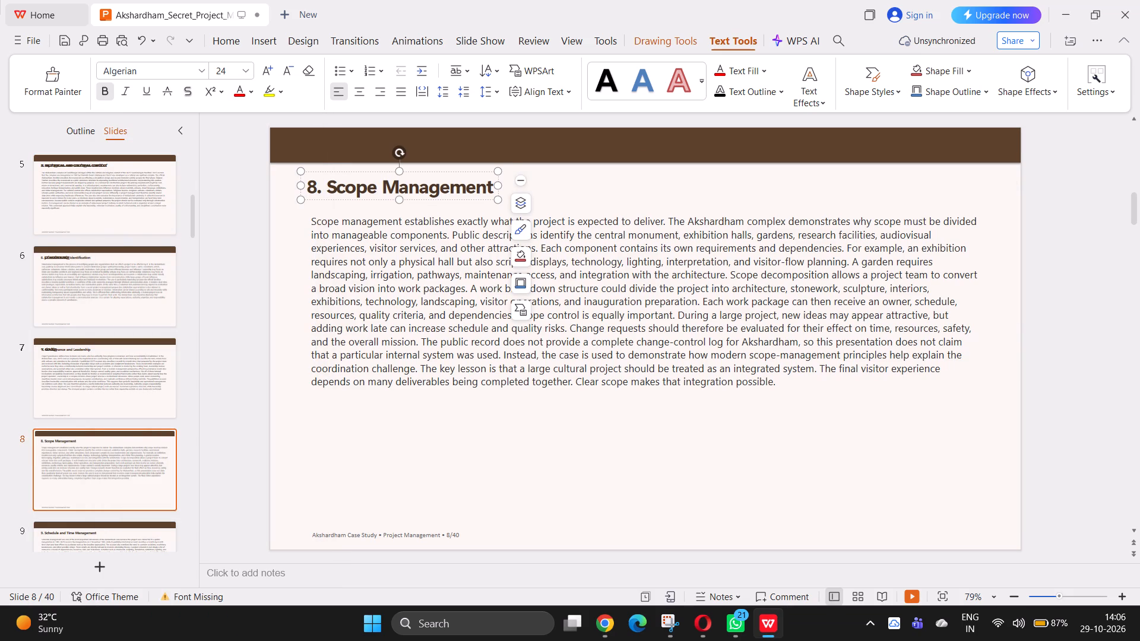
Set the font of the word "Management" in the slide 8 title to Algerian.
{"action": "left_click", "coordinate": [90, 445]}
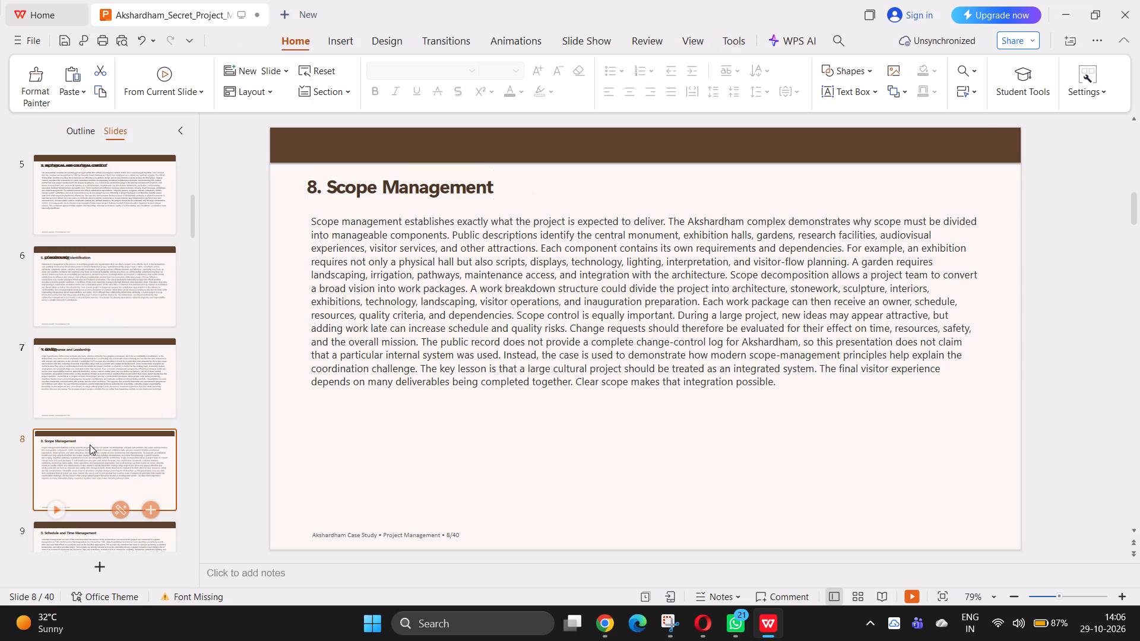
{"action": "left_click", "coordinate": [423, 188]}
{"action": "left_click", "coordinate": [423, 188]}
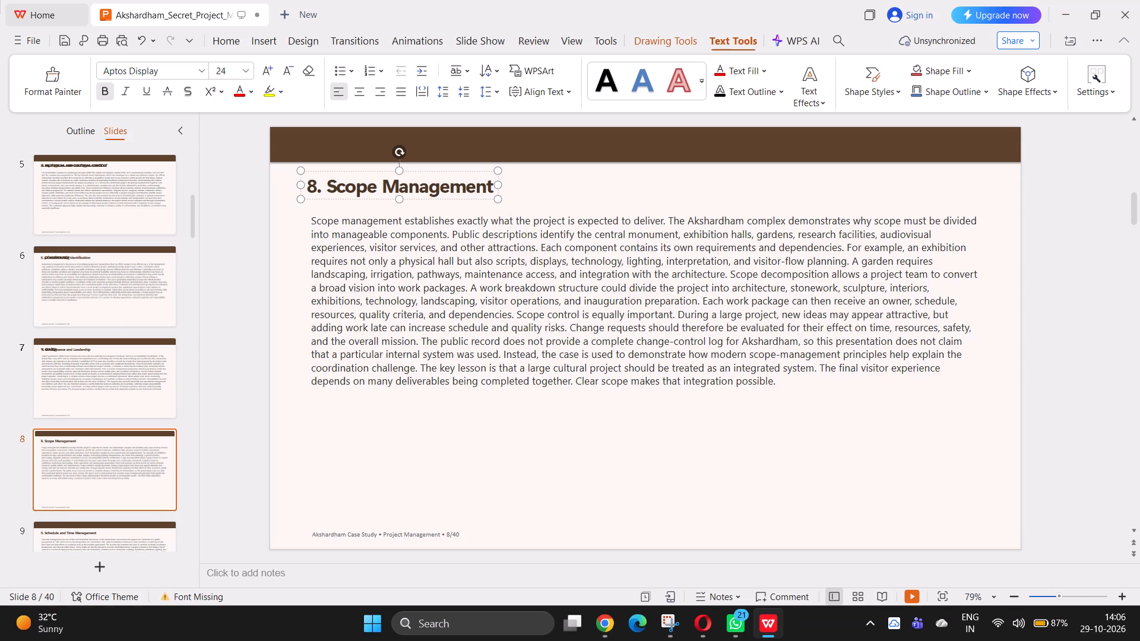
{"action": "left_click", "coordinate": [198, 72]}
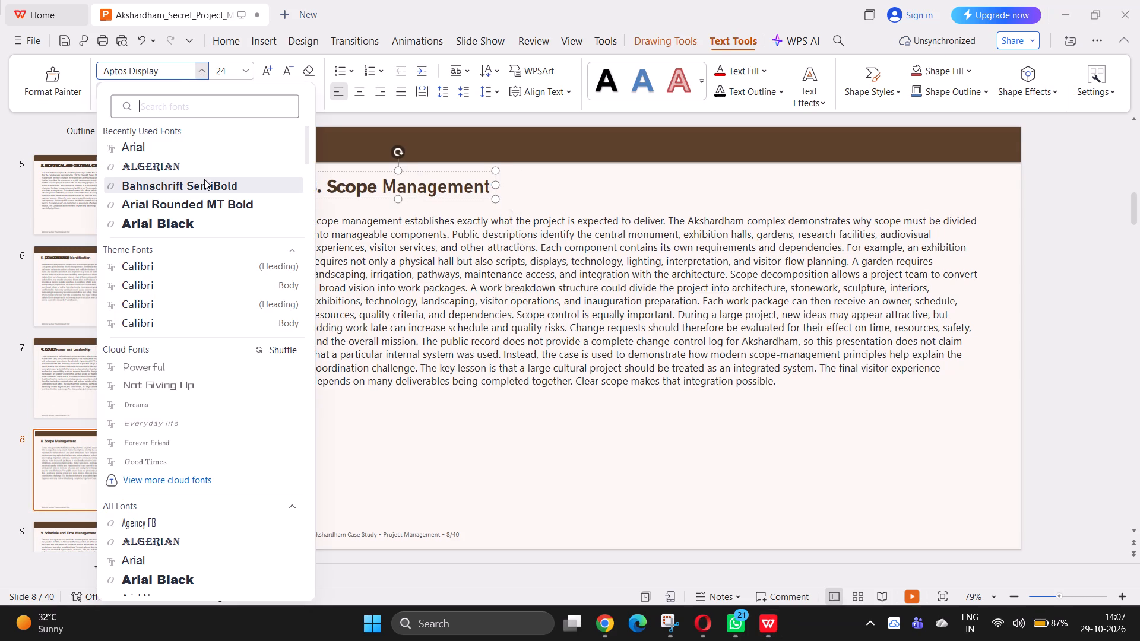
{"action": "left_click", "coordinate": [204, 169]}
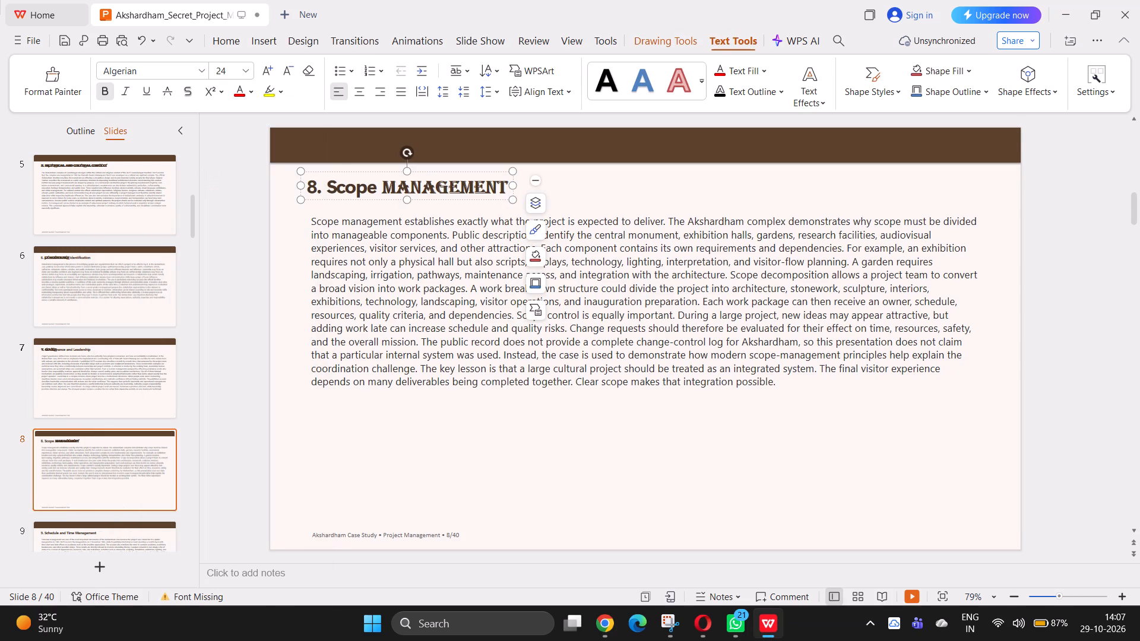
{"action": "key", "text": "Down"}
{"action": "left_click", "coordinate": [404, 399]}
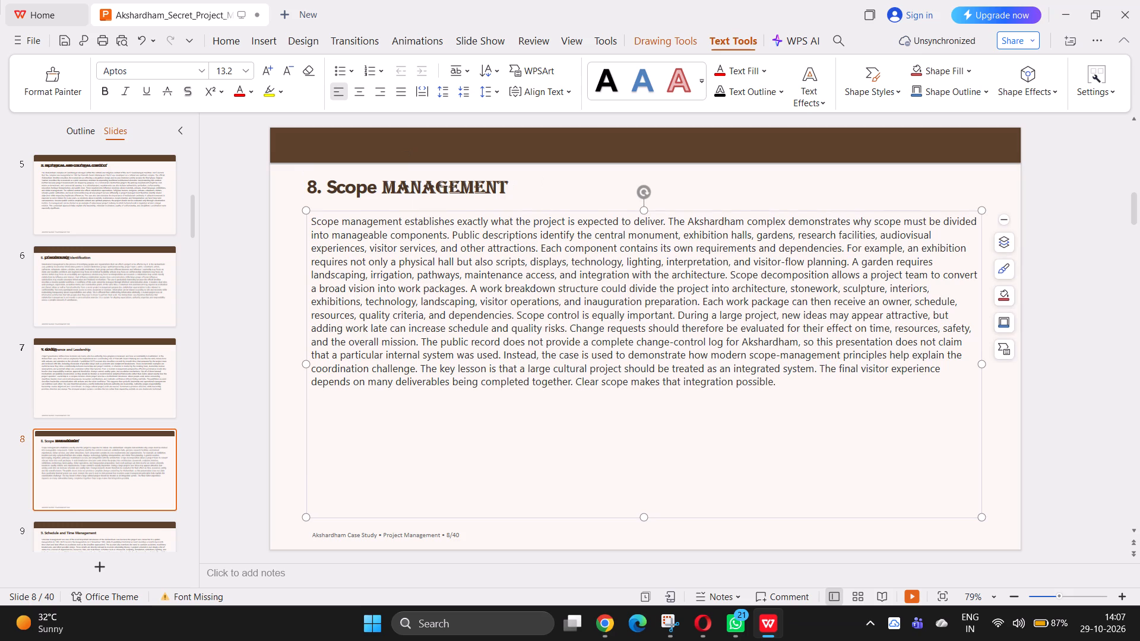
Set the font of the whole slide 9 title, "9. Schedule and Time Management", to Algerian.
{"action": "left_click", "coordinate": [274, 469]}
{"action": "key", "text": "Down"}
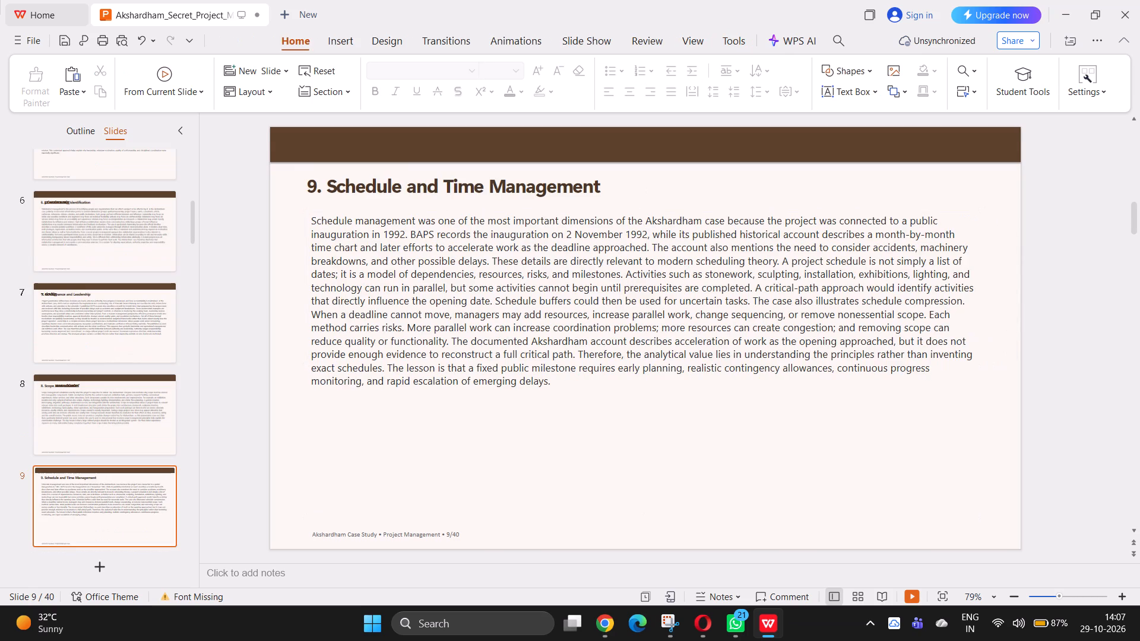
{"action": "double_click", "coordinate": [379, 191]}
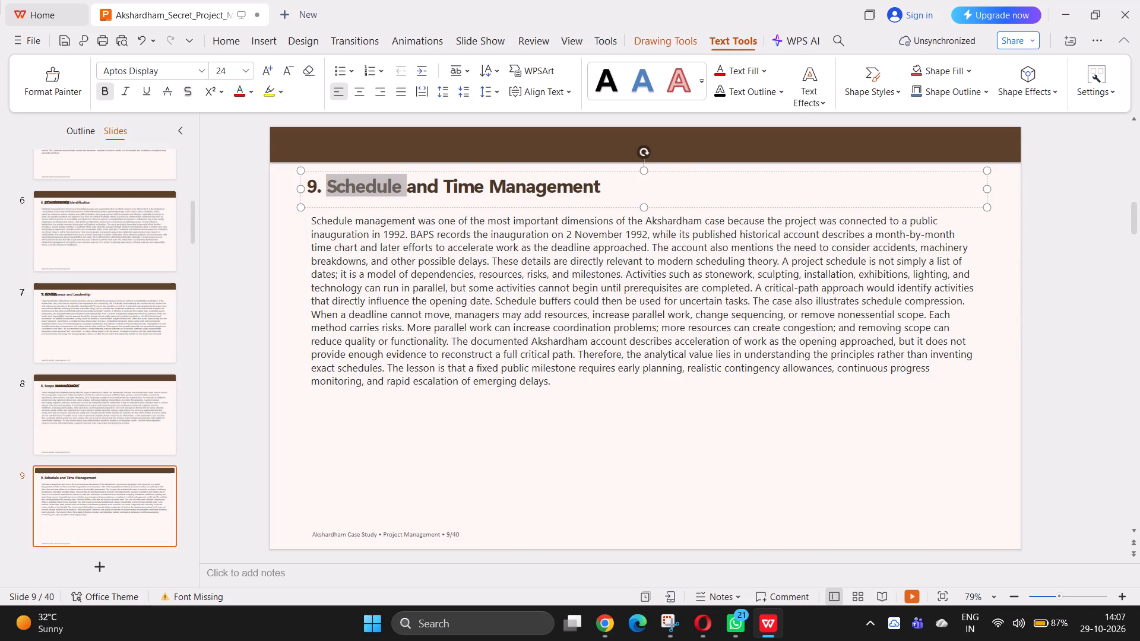
{"action": "left_click", "coordinate": [201, 68]}
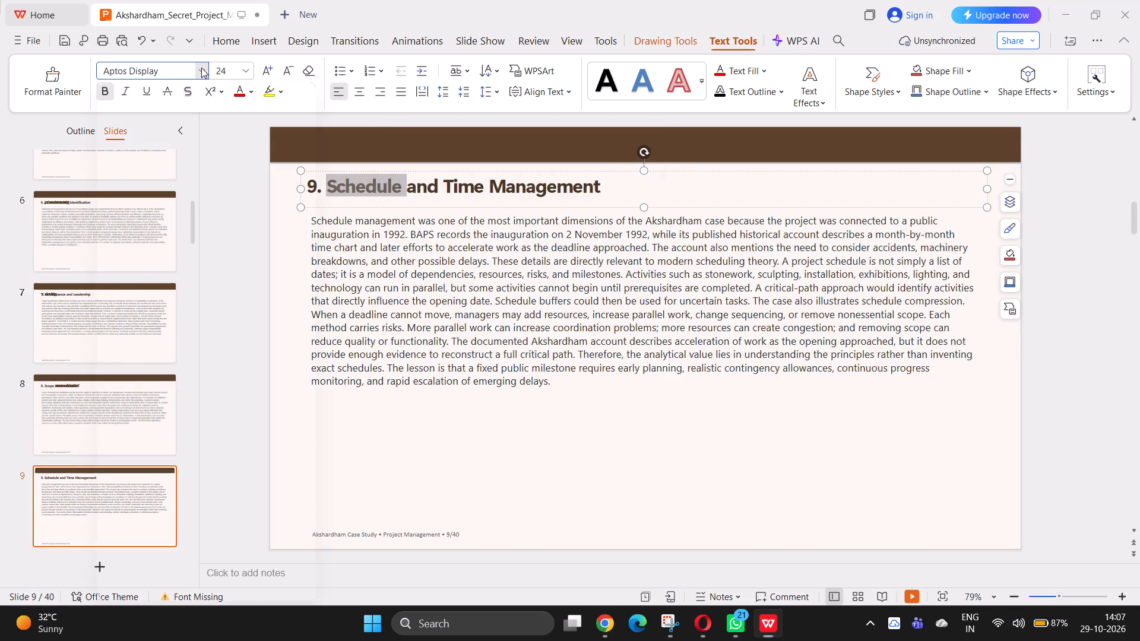
{"action": "left_click", "coordinate": [201, 167]}
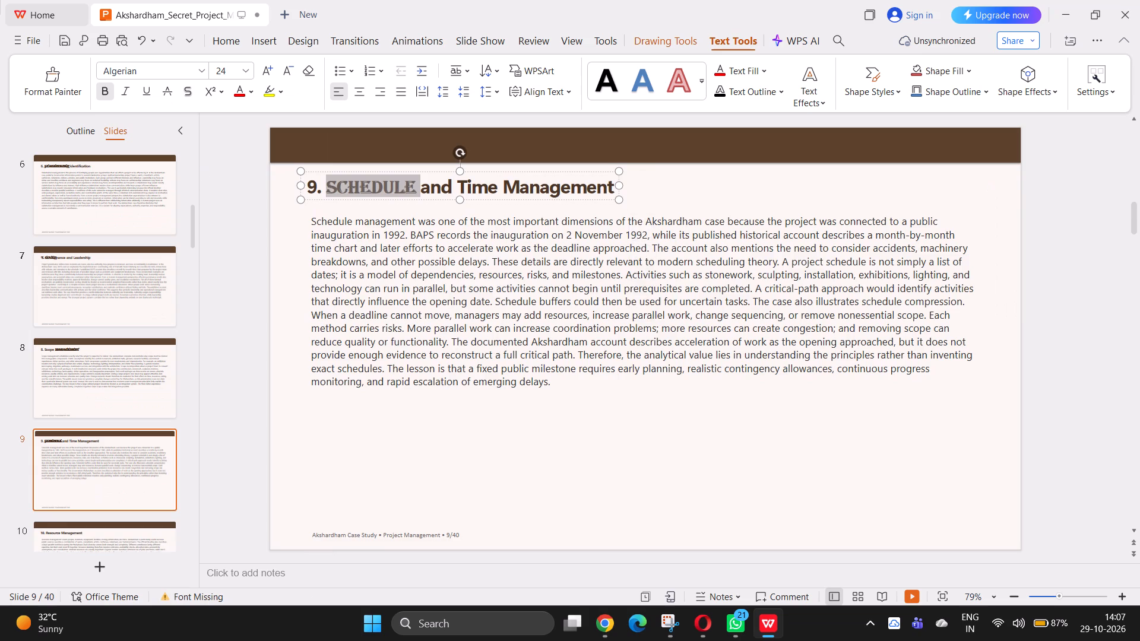
{"action": "triple_click", "coordinate": [400, 192]}
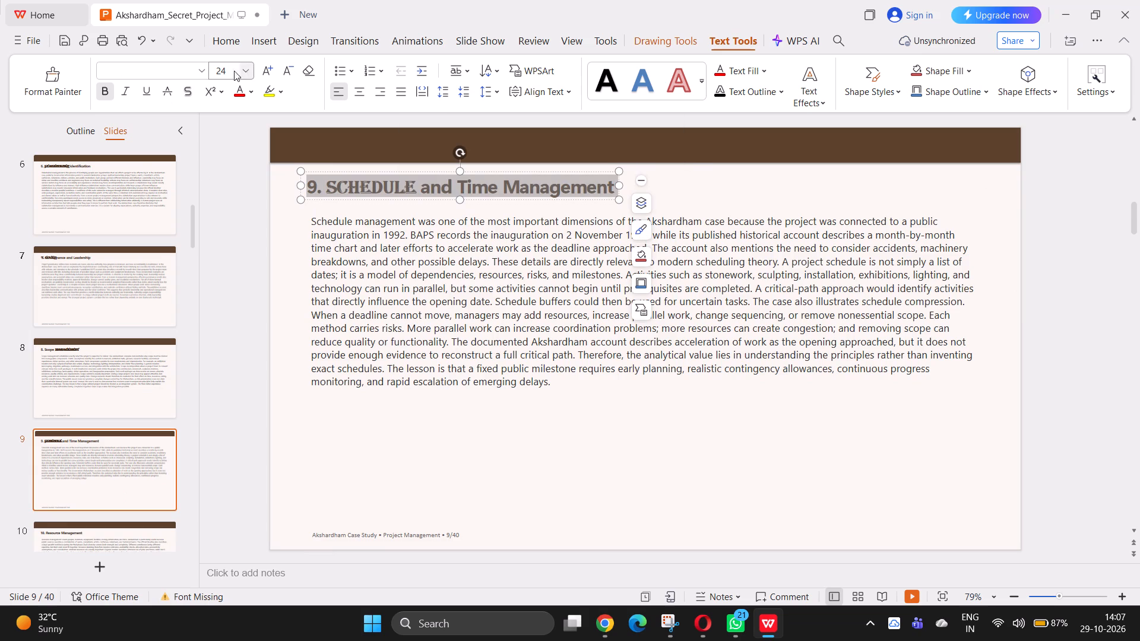
{"action": "left_click", "coordinate": [199, 72]}
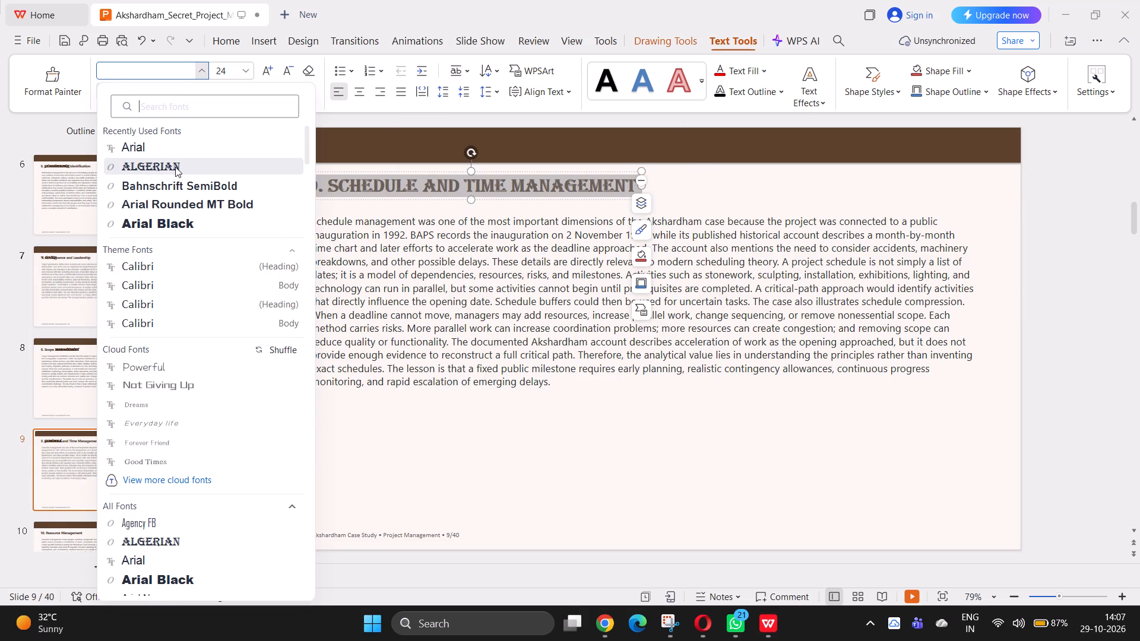
{"action": "left_click", "coordinate": [175, 167]}
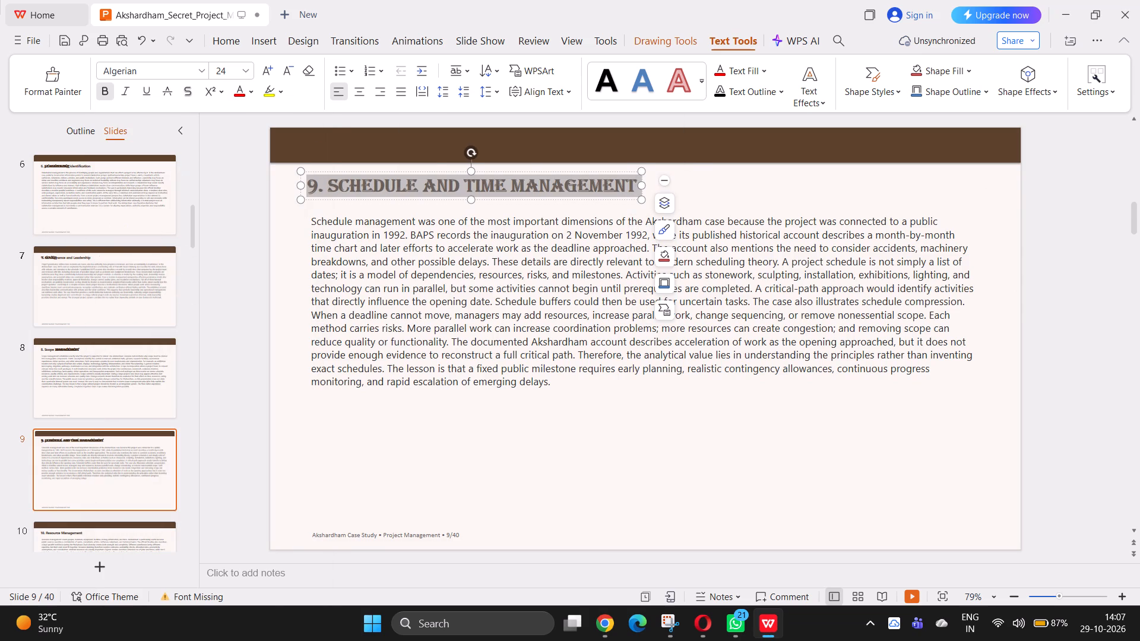
Set the font of the whole slide 10 title, "10. Resource Management", to Algerian.
{"action": "left_click", "coordinate": [310, 338]}
{"action": "left_click", "coordinate": [298, 343]}
{"action": "key", "text": "Down"}
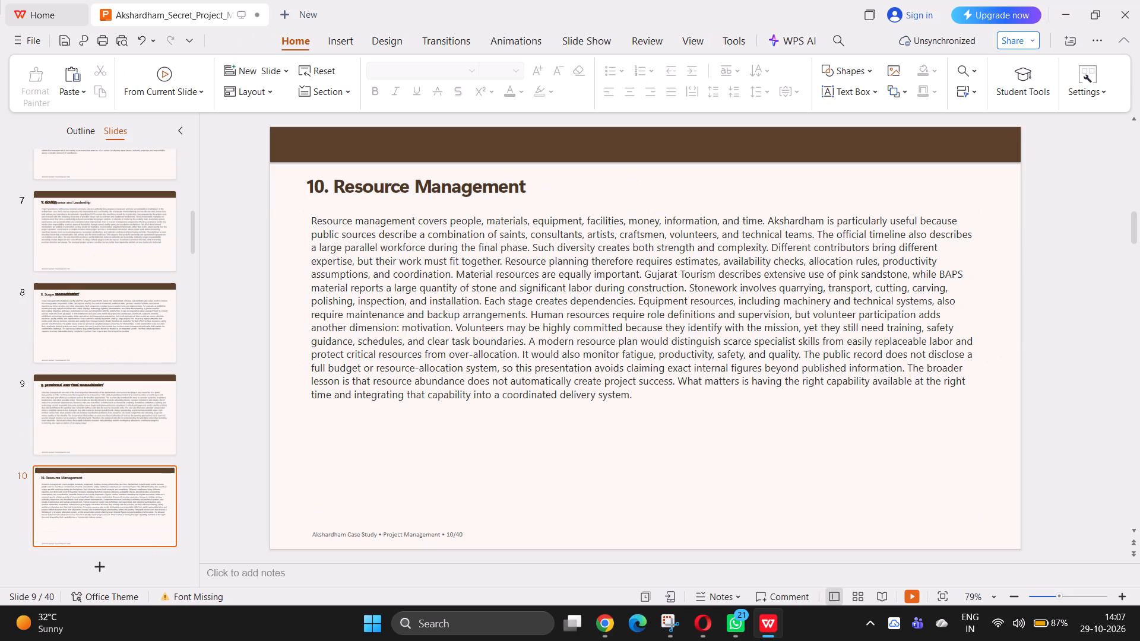
{"action": "double_click", "coordinate": [386, 190]}
{"action": "double_click", "coordinate": [386, 190]}
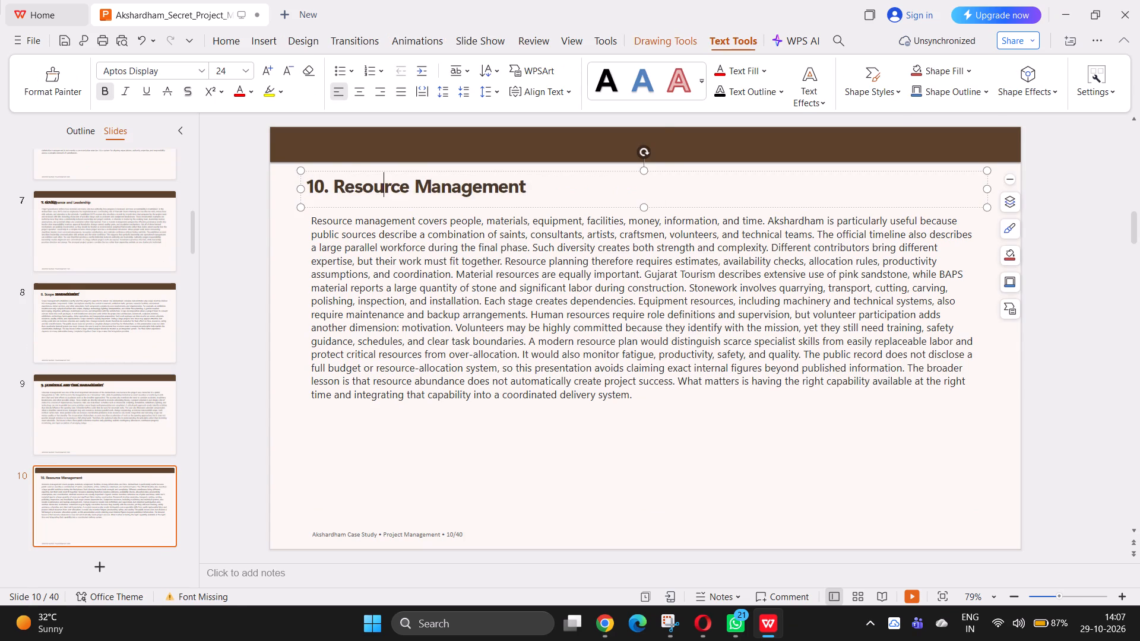
{"action": "double_click", "coordinate": [386, 190]}
{"action": "double_click", "coordinate": [386, 190]}
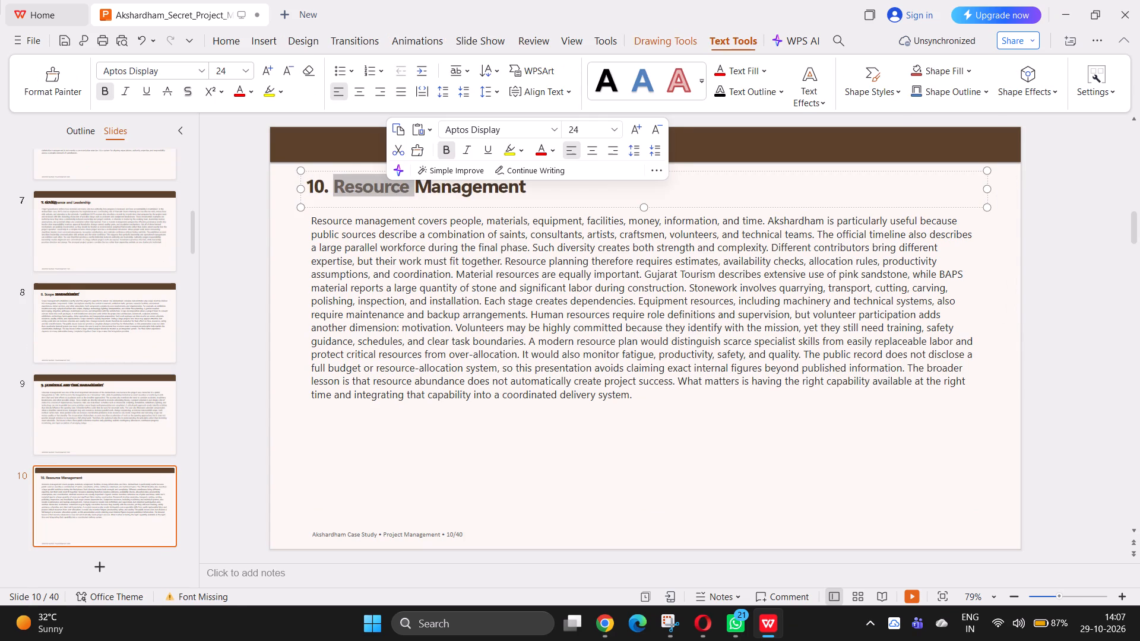
{"action": "double_click", "coordinate": [386, 190]}
{"action": "double_click", "coordinate": [582, 204]}
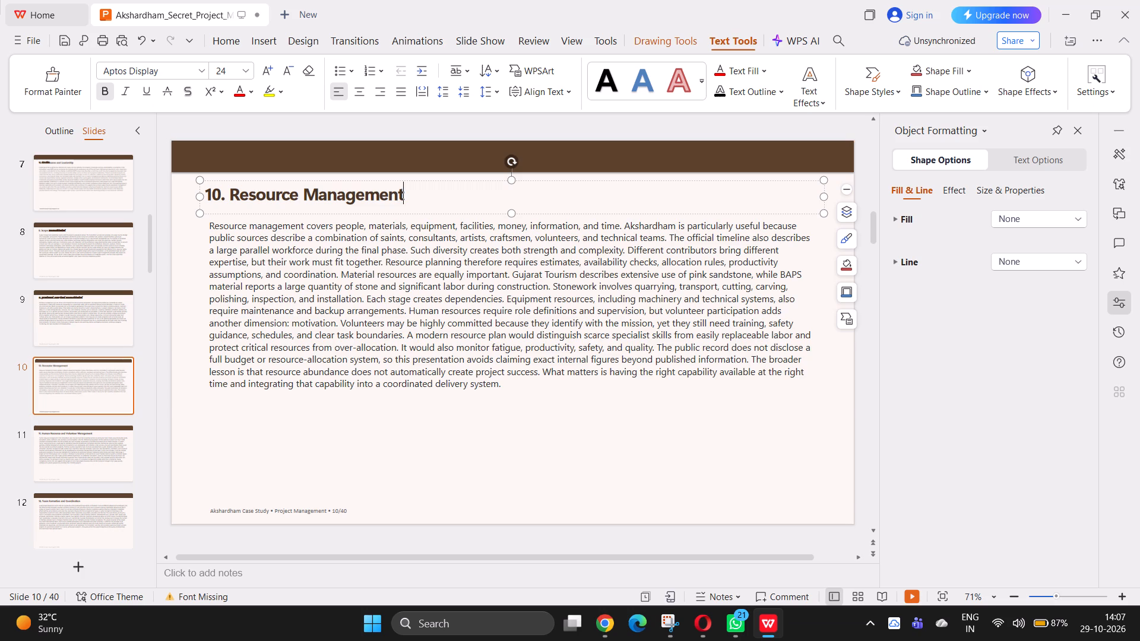
{"action": "double_click", "coordinate": [572, 206]}
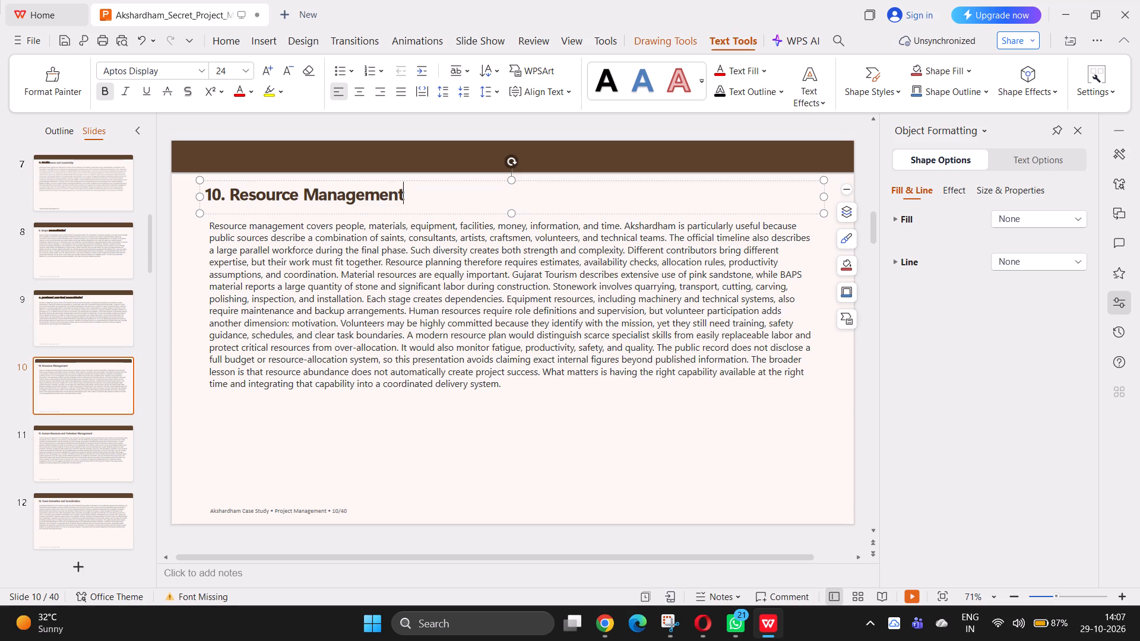
{"action": "left_click", "coordinate": [201, 68]}
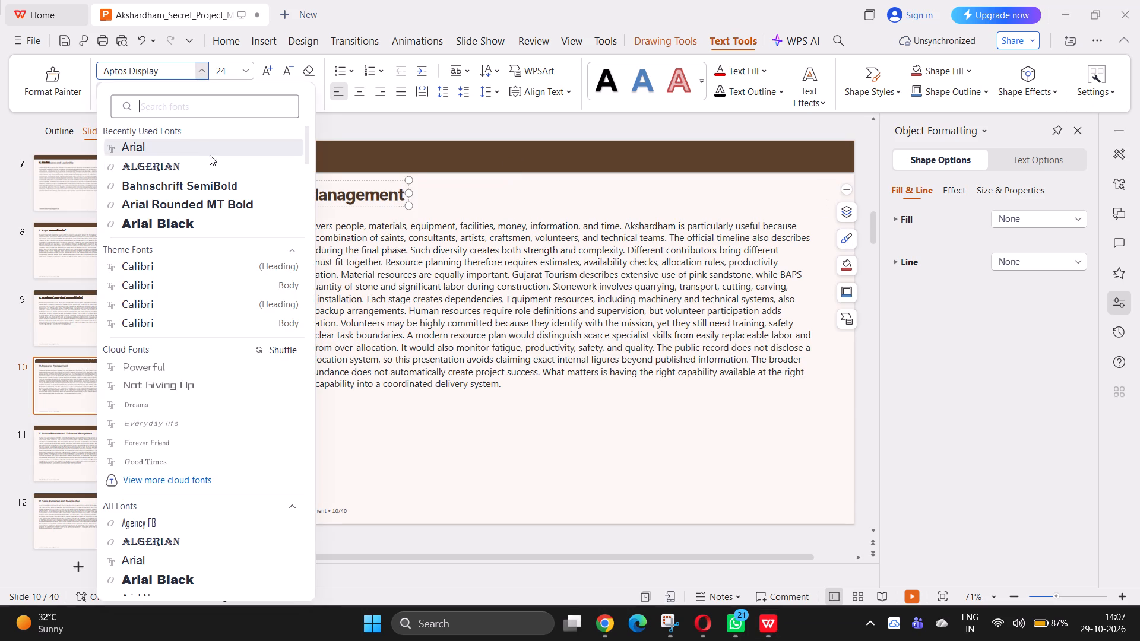
{"action": "left_click", "coordinate": [204, 166]}
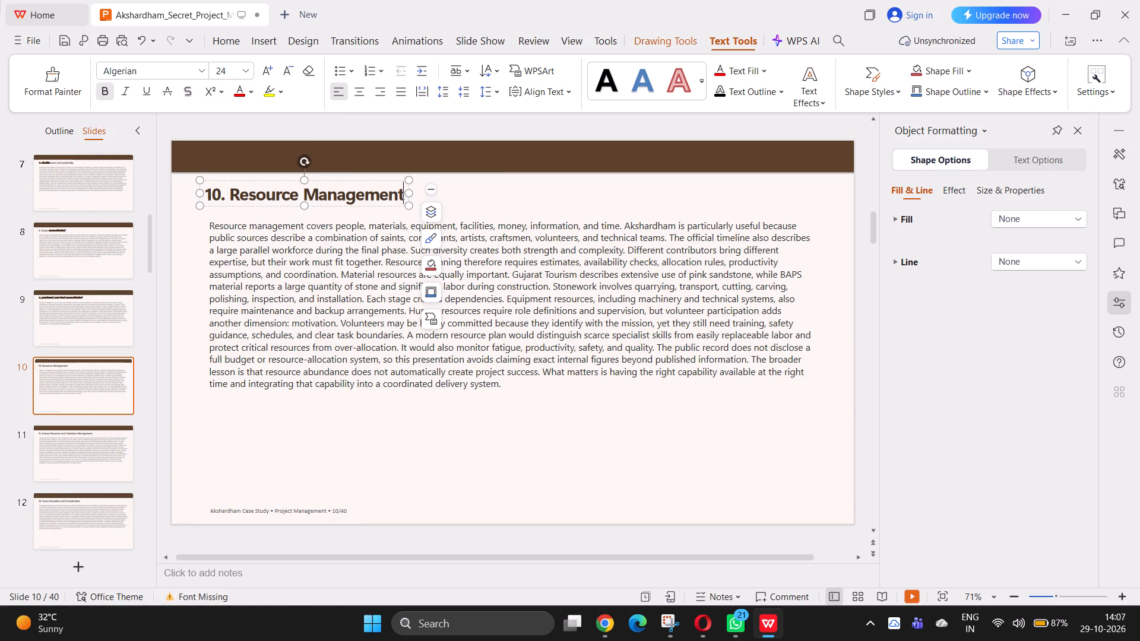
{"action": "triple_click", "coordinate": [257, 193]}
{"action": "triple_click", "coordinate": [257, 193]}
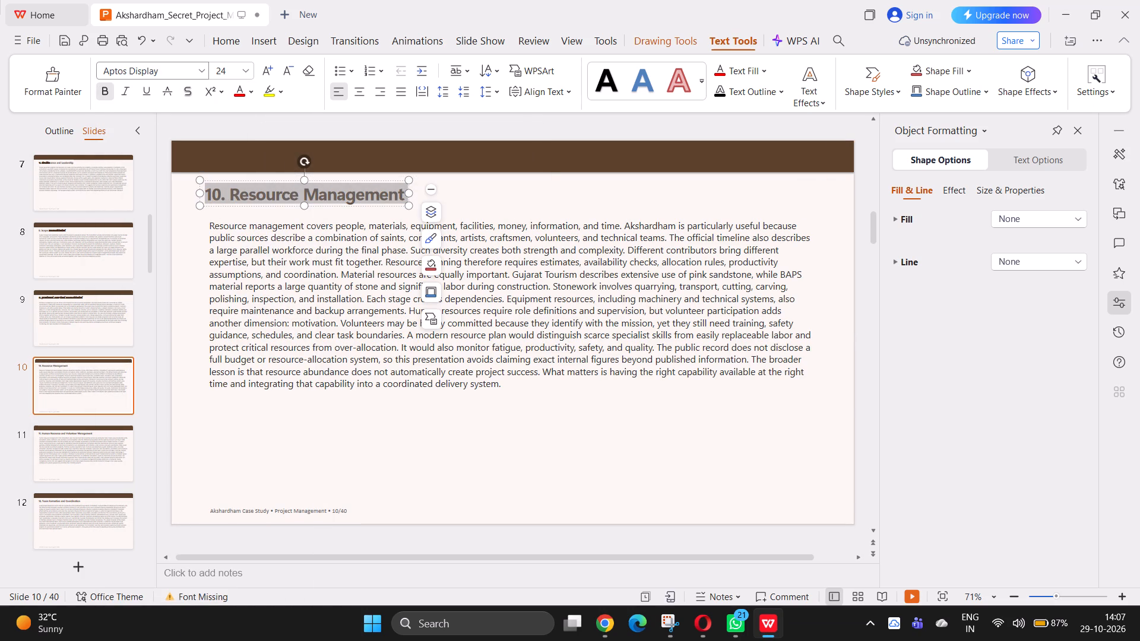
{"action": "left_click", "coordinate": [197, 75]}
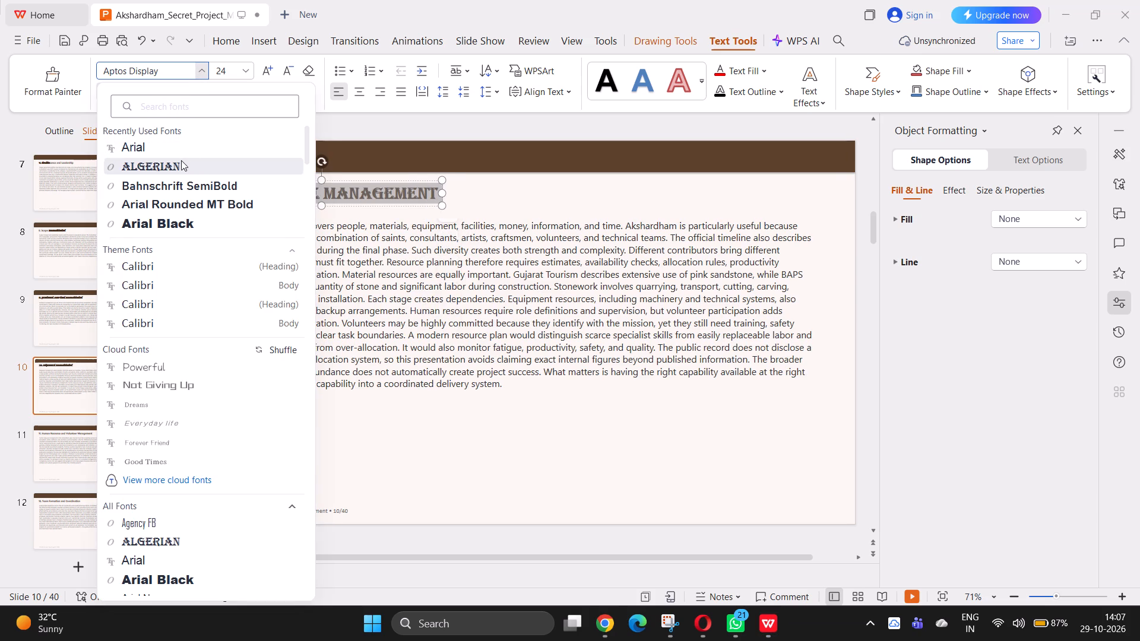
{"action": "left_click", "coordinate": [181, 160]}
Set the font of the whole slide 11 title, "11. Human Resource and Volunteer Management", to Algerian.
{"action": "left_click", "coordinate": [271, 459]}
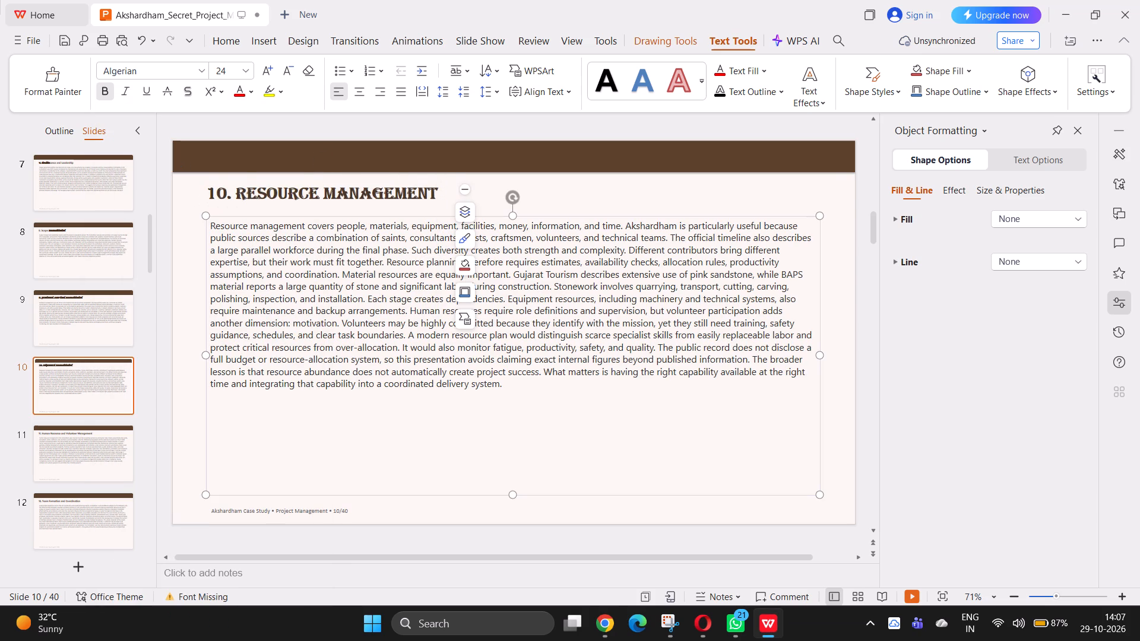
{"action": "double_click", "coordinate": [198, 449]}
{"action": "key", "text": "Down"}
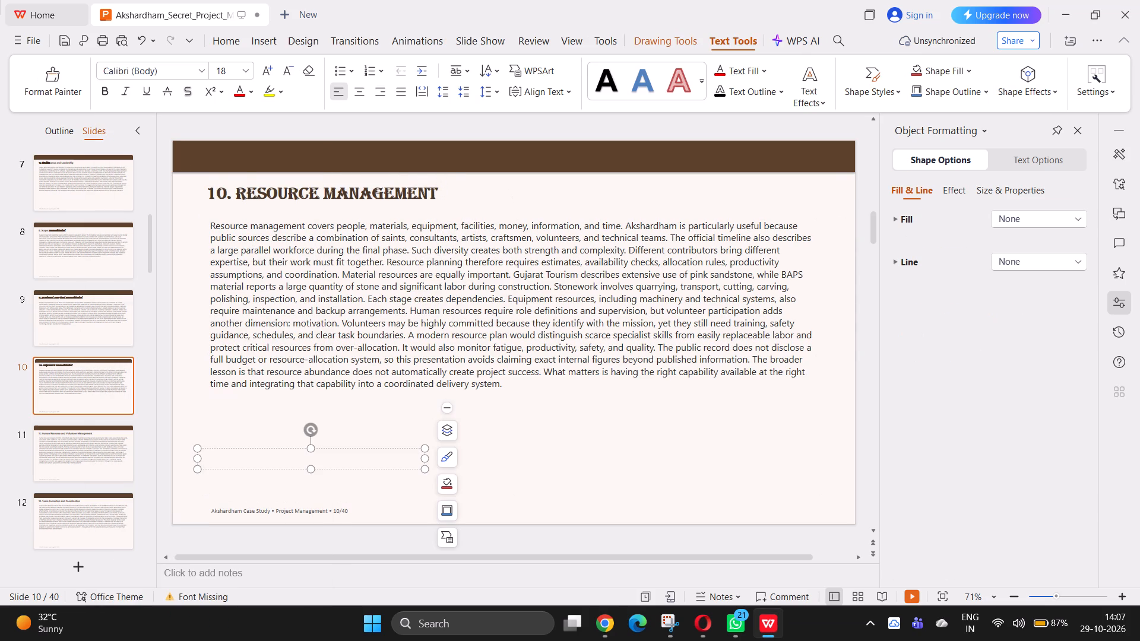
{"action": "left_click", "coordinate": [86, 454]}
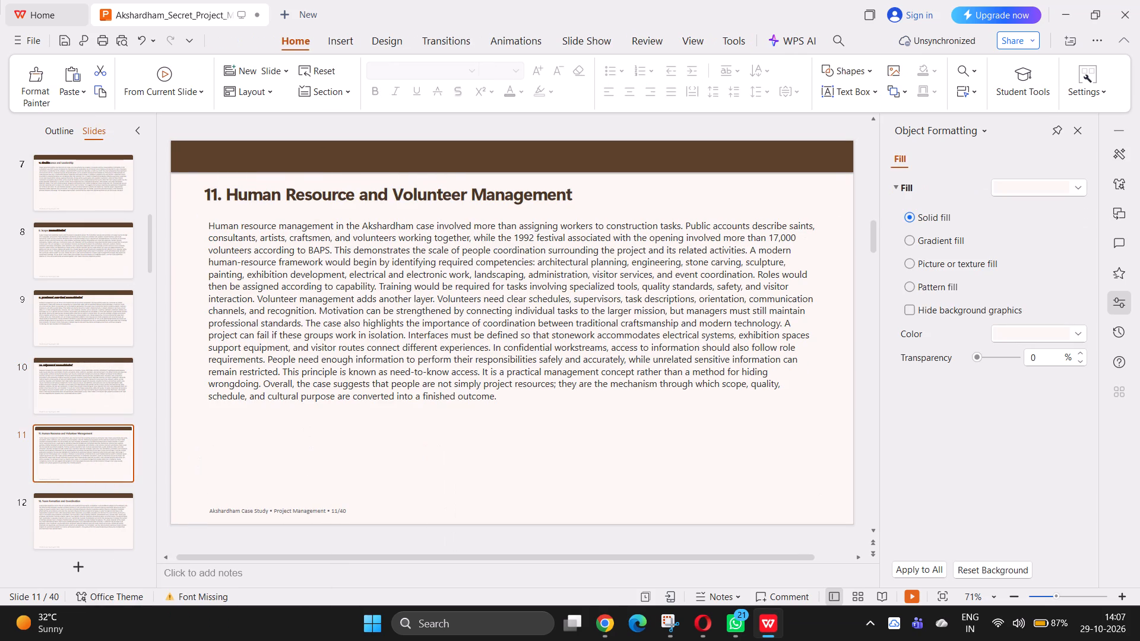
{"action": "triple_click", "coordinate": [259, 201]}
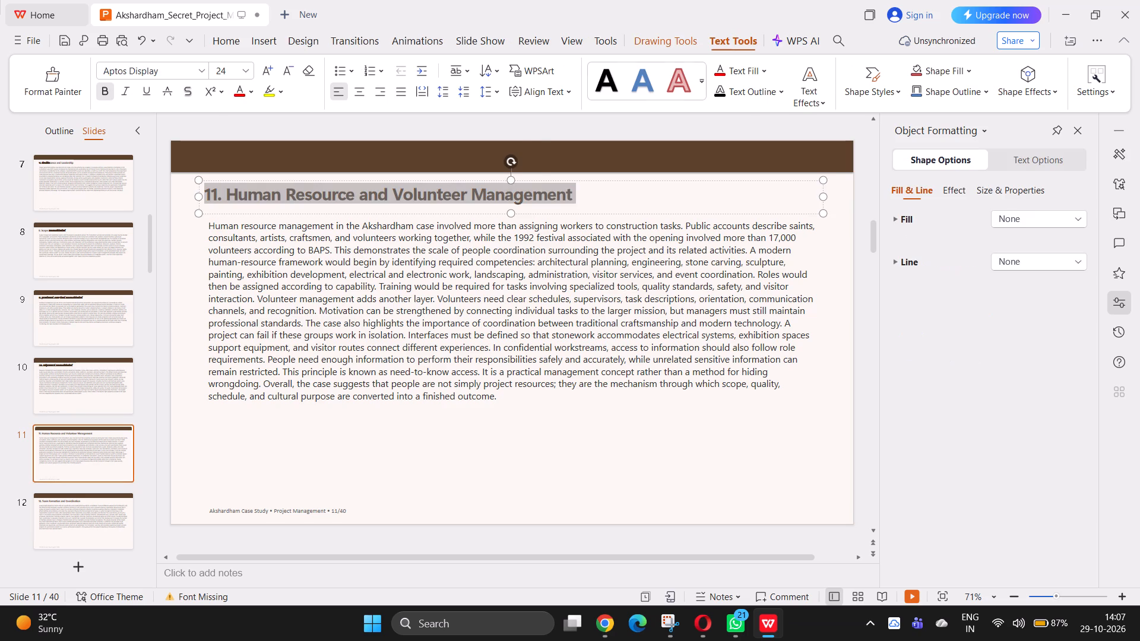
{"action": "left_click", "coordinate": [201, 71]}
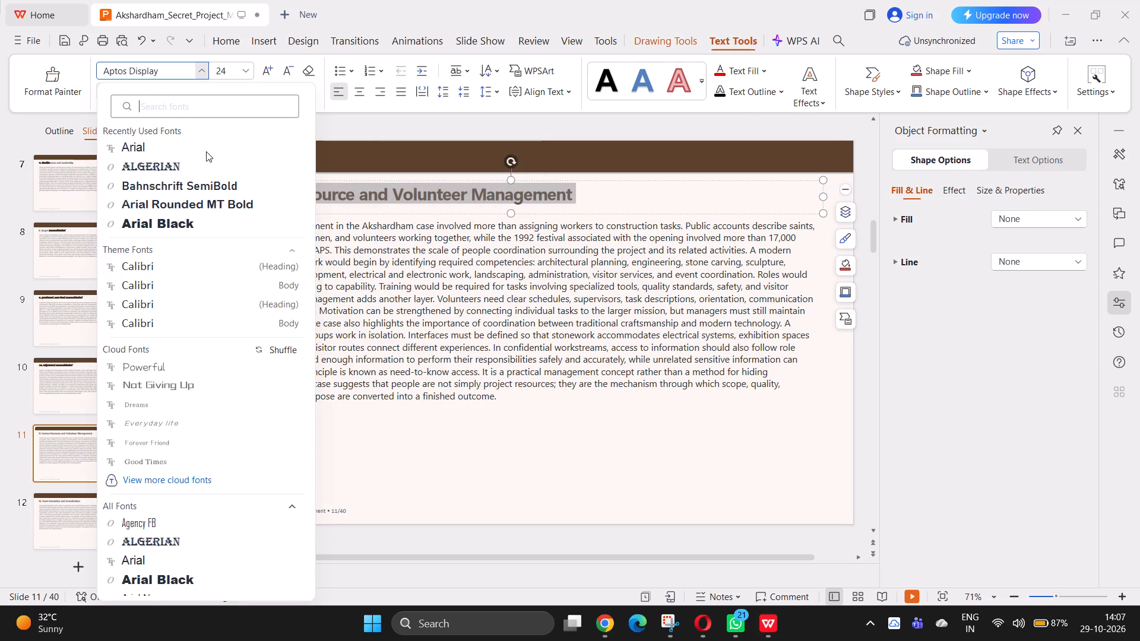
{"action": "left_click", "coordinate": [204, 172]}
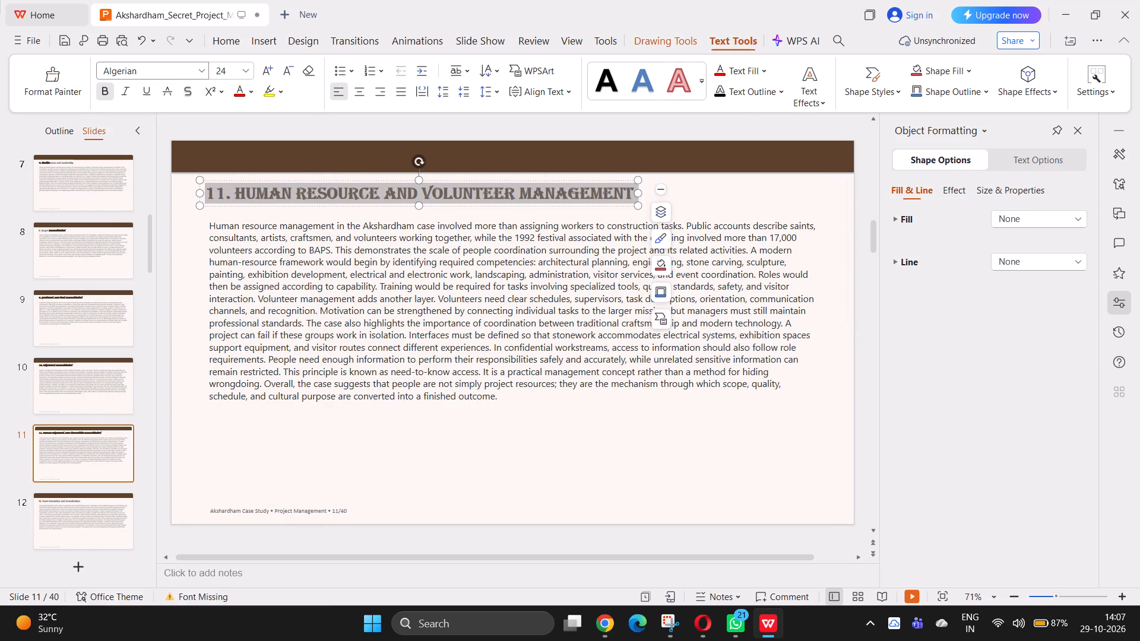
Set the font of the whole slide 12 title, "12. Team Formation and Coordination", to Algerian.
{"action": "left_click_drag", "start_coordinate": [159, 337], "coordinate": [112, 505]}
{"action": "left_click", "coordinate": [112, 505]}
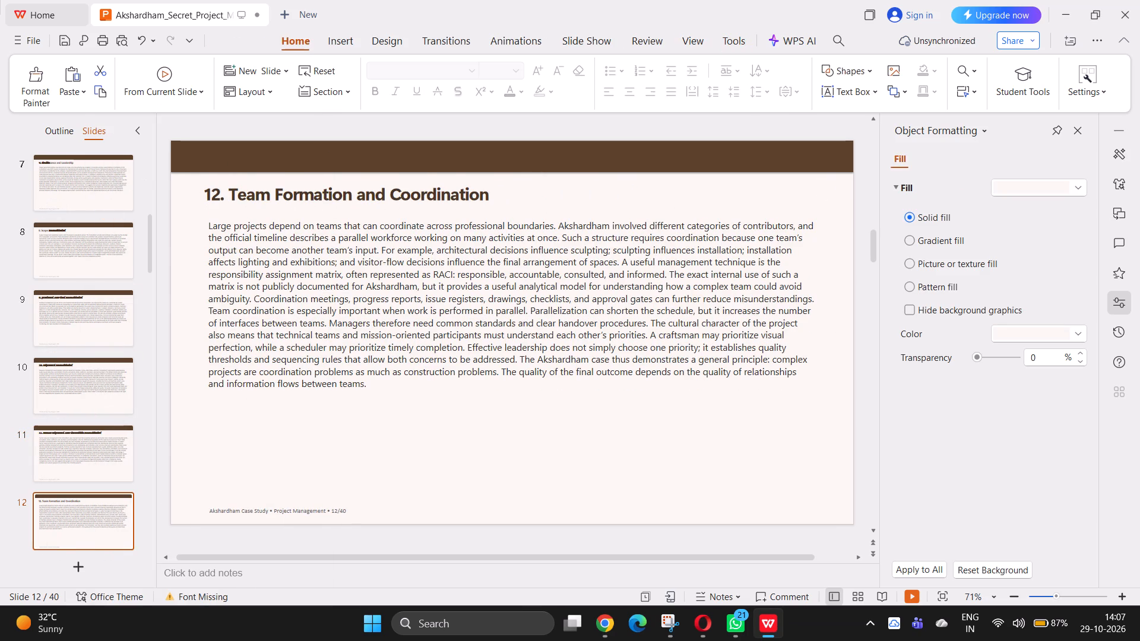
{"action": "double_click", "coordinate": [210, 201]}
{"action": "double_click", "coordinate": [210, 201]}
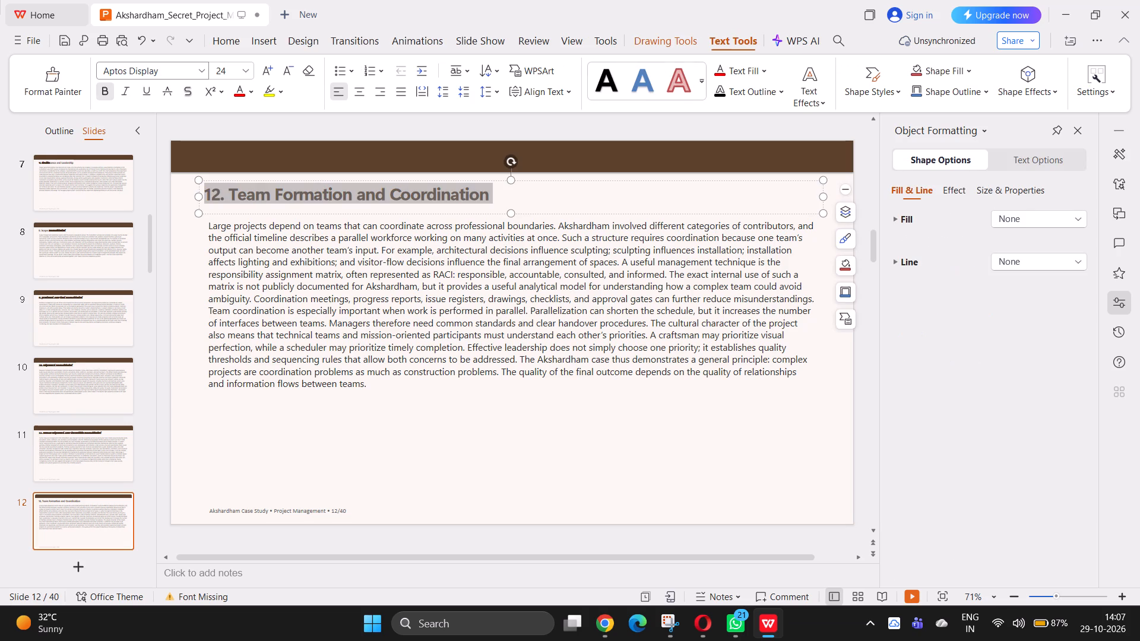
{"action": "double_click", "coordinate": [210, 201]}
{"action": "double_click", "coordinate": [210, 201]}
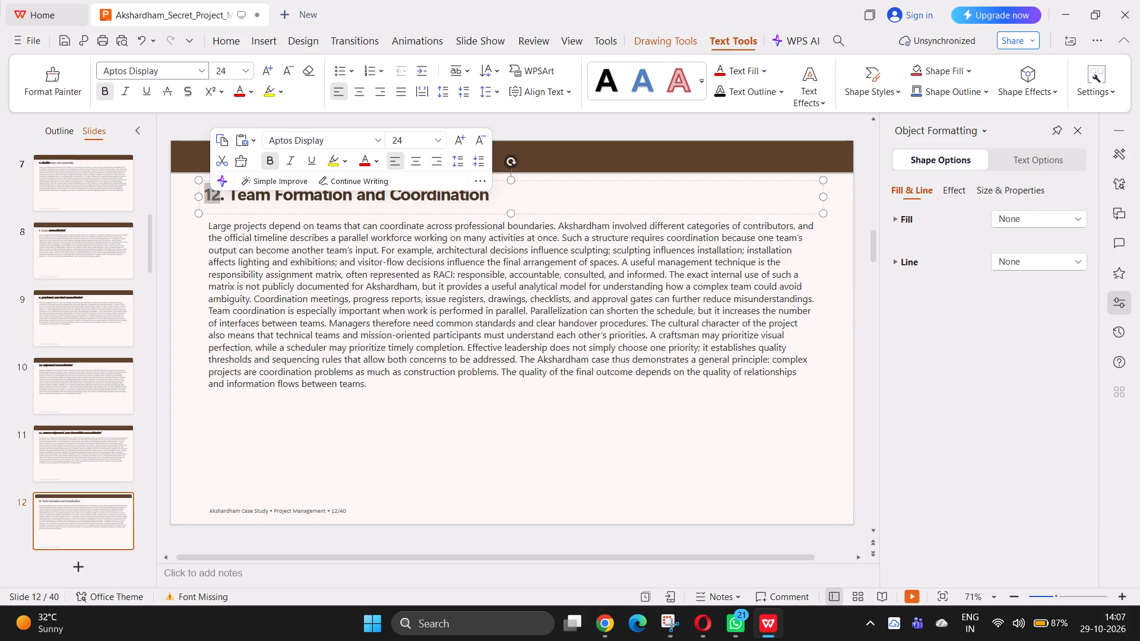
{"action": "double_click", "coordinate": [210, 201]}
{"action": "double_click", "coordinate": [257, 195]}
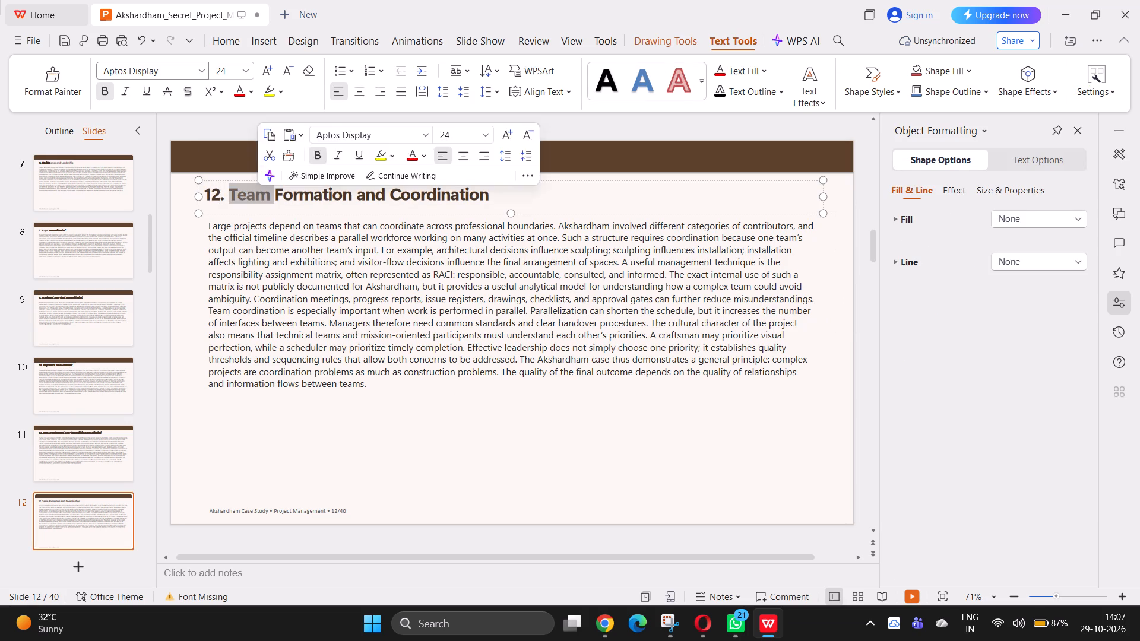
{"action": "double_click", "coordinate": [257, 195]}
{"action": "double_click", "coordinate": [257, 195]}
{"action": "double_click", "coordinate": [257, 195]}
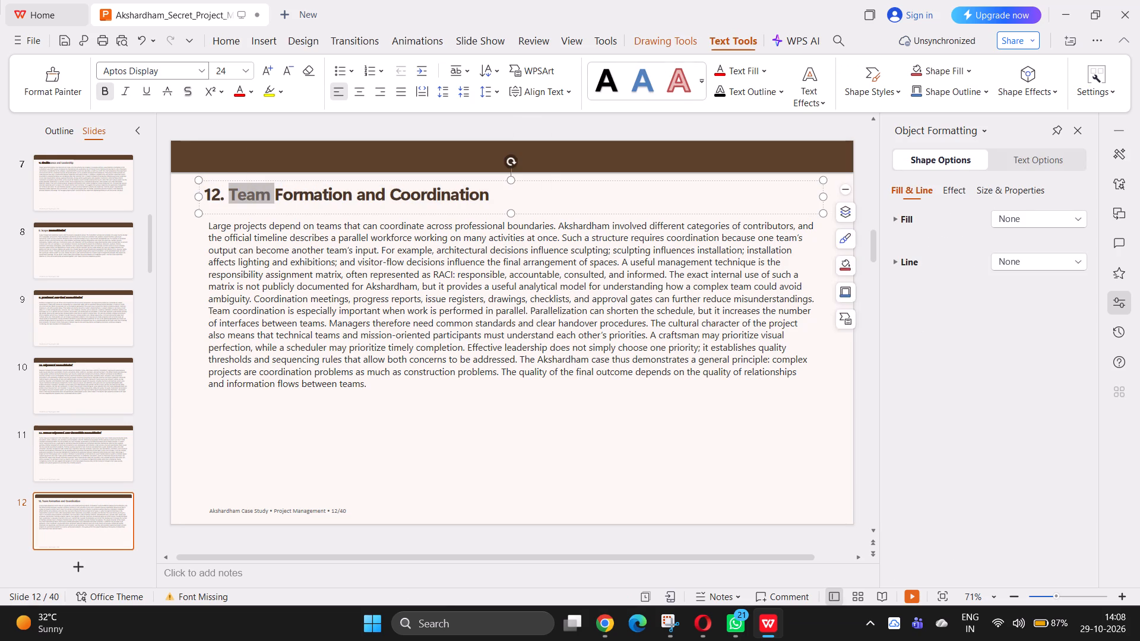
{"action": "double_click", "coordinate": [257, 195]}
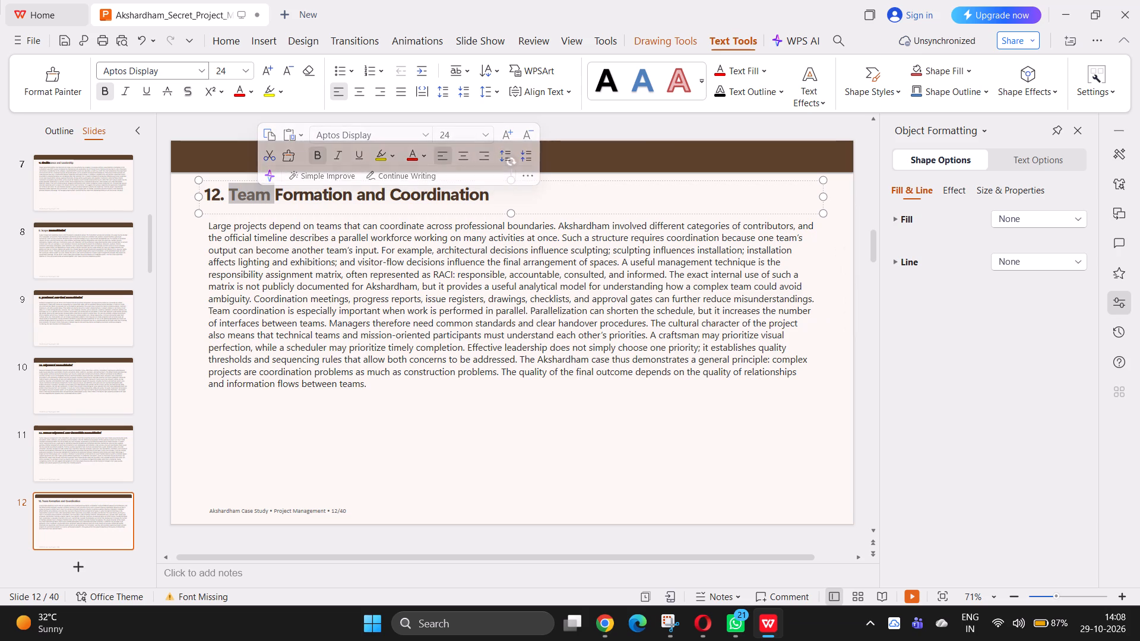
{"action": "left_click_drag", "start_coordinate": [207, 196], "coordinate": [496, 180]}
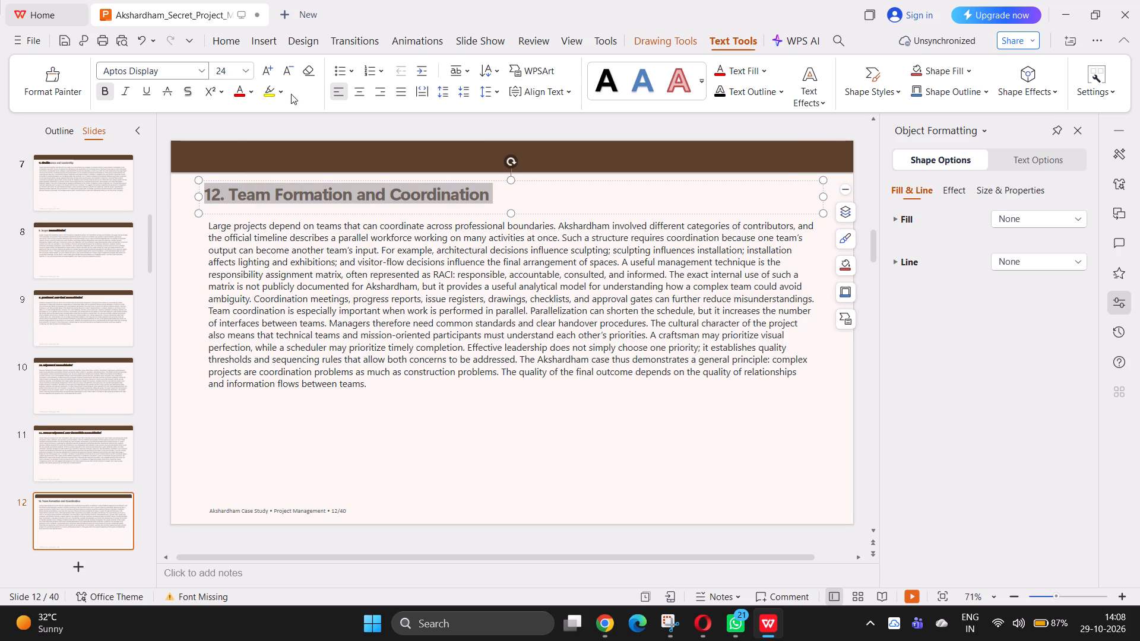
{"action": "left_click", "coordinate": [196, 72]}
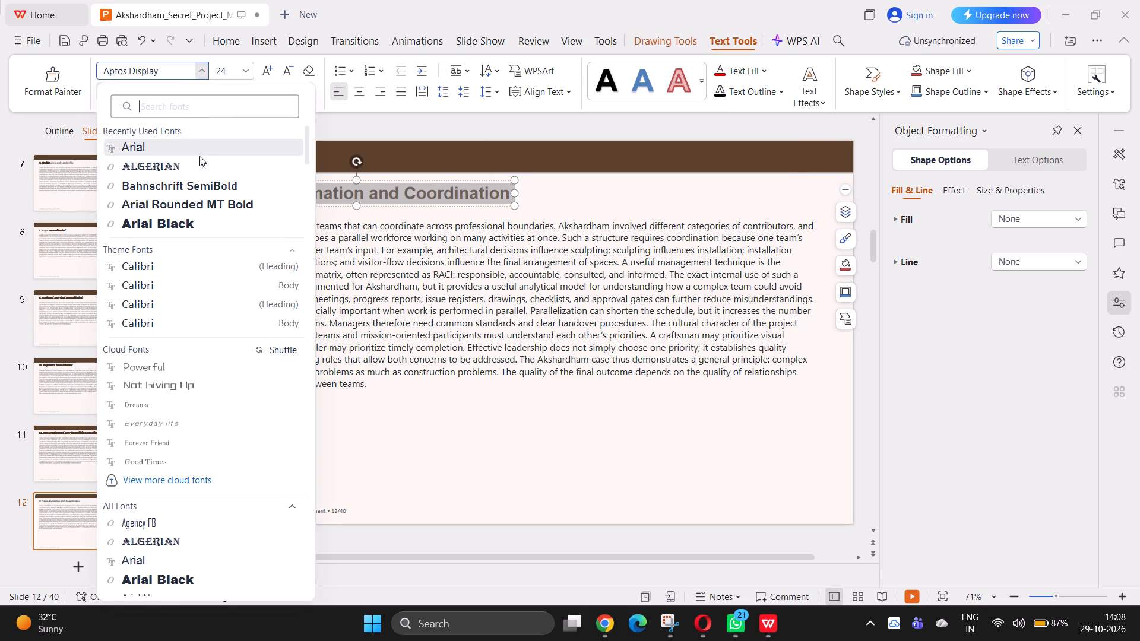
{"action": "left_click", "coordinate": [197, 163]}
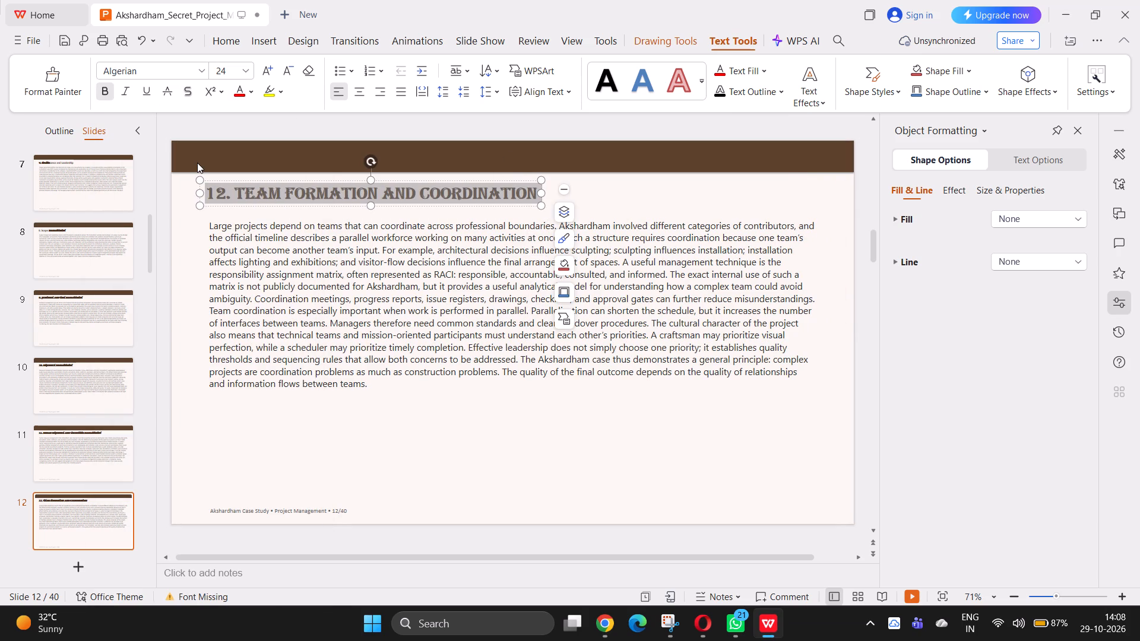
Set the font of the whole slide 13 title, "13. Communication Management", to Algerian.
{"action": "left_click", "coordinate": [180, 206]}
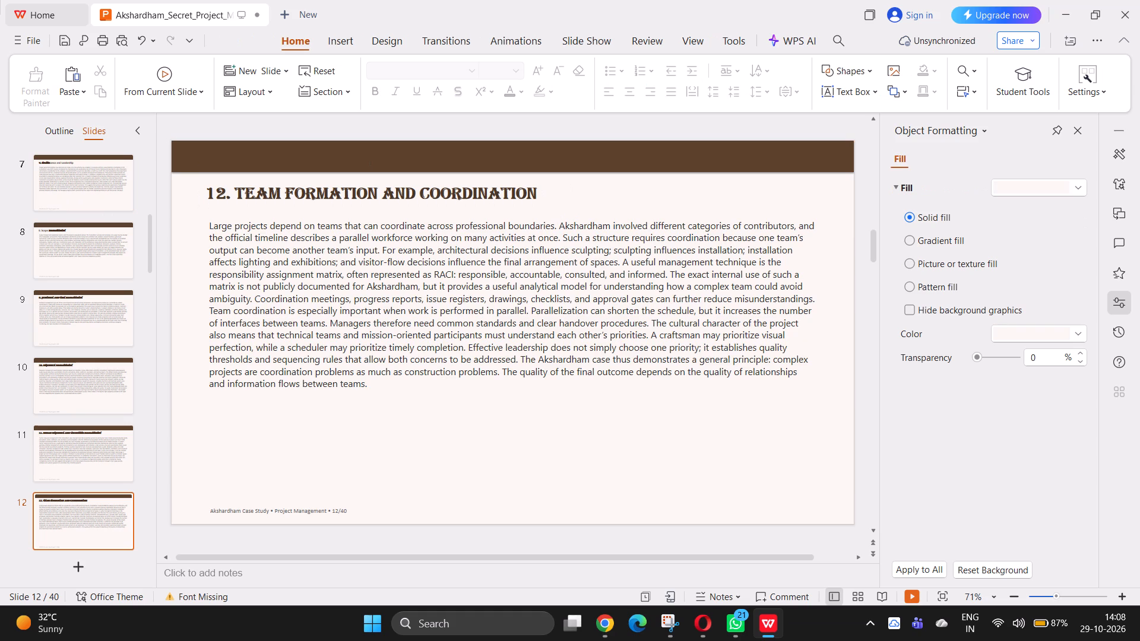
{"action": "type", "text": "13"}
{"action": "type", "text": "12"}
{"action": "key", "text": "Down"}
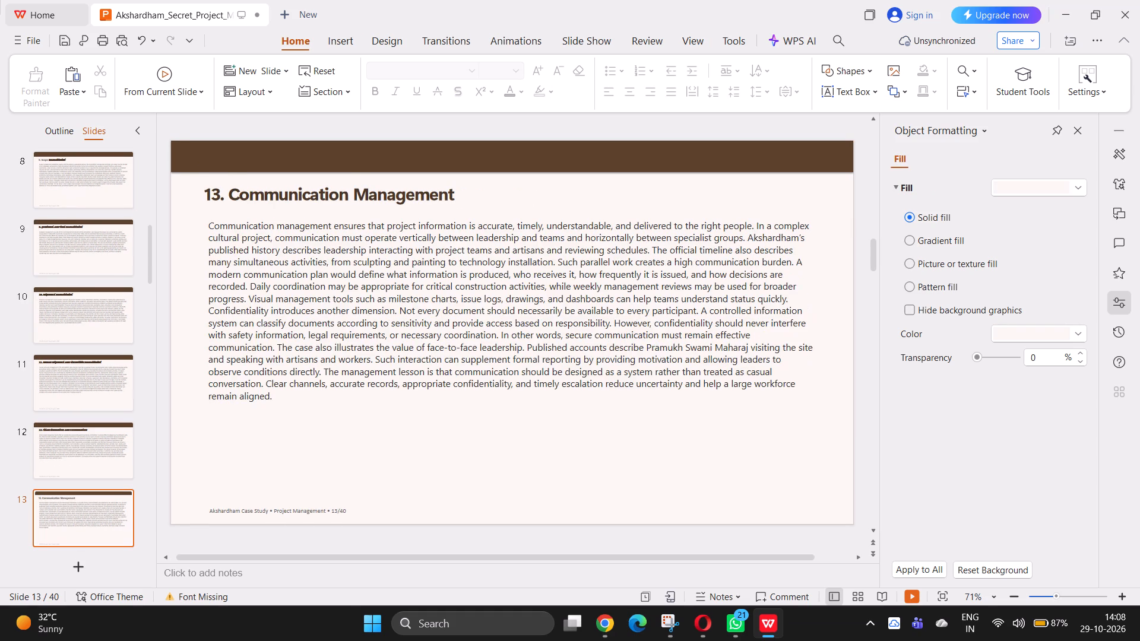
{"action": "triple_click", "coordinate": [259, 181]}
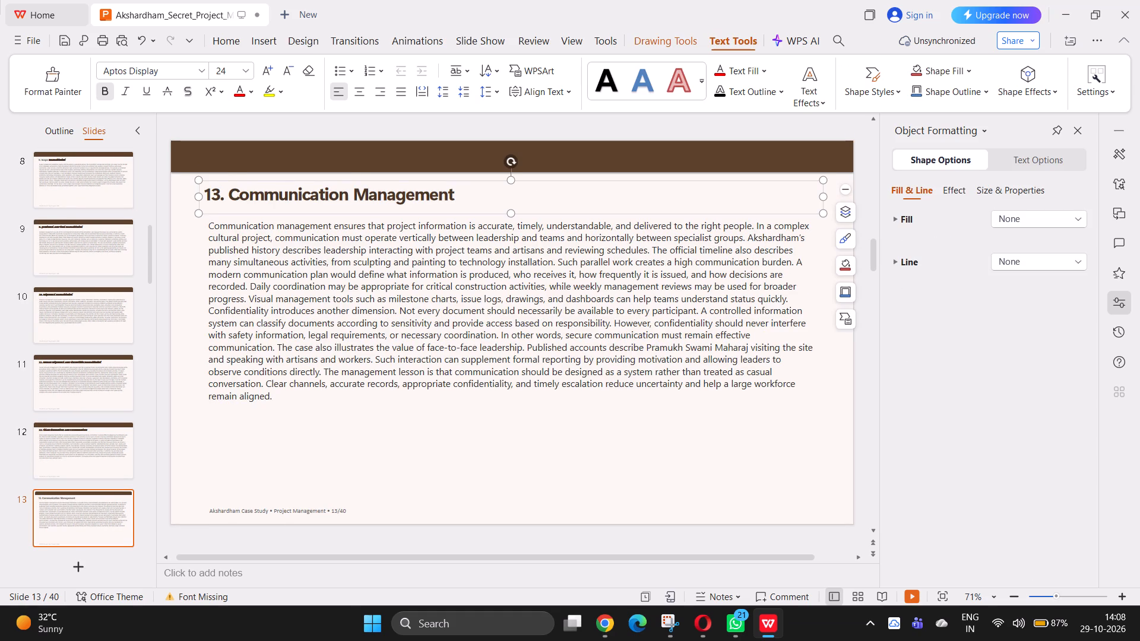
{"action": "triple_click", "coordinate": [259, 196]}
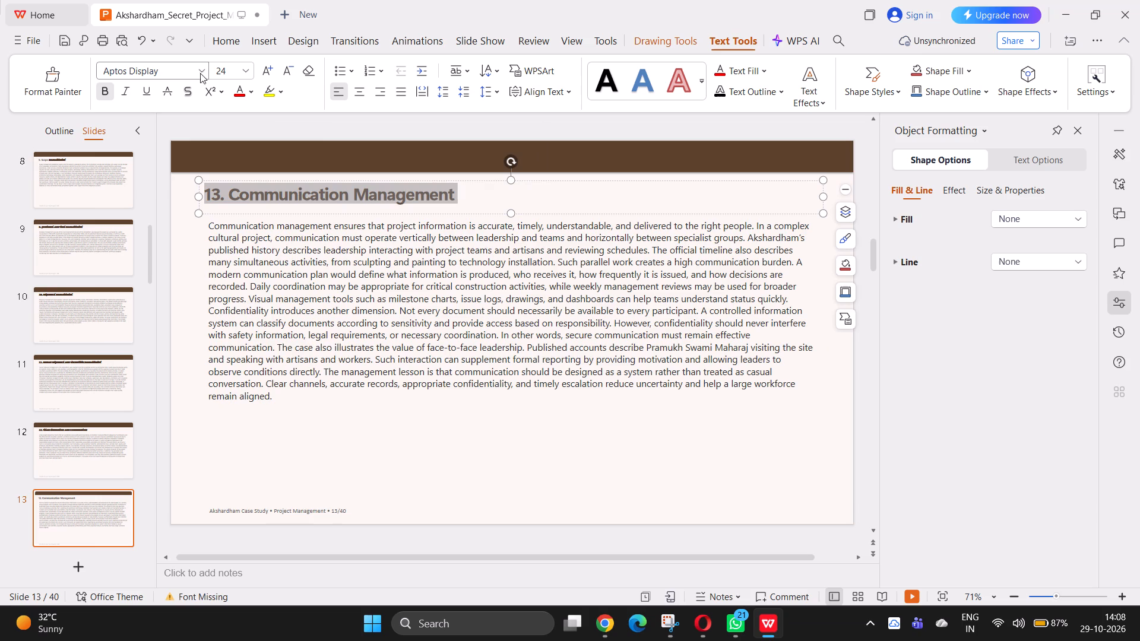
{"action": "left_click", "coordinate": [204, 76]}
{"action": "left_click", "coordinate": [199, 157]}
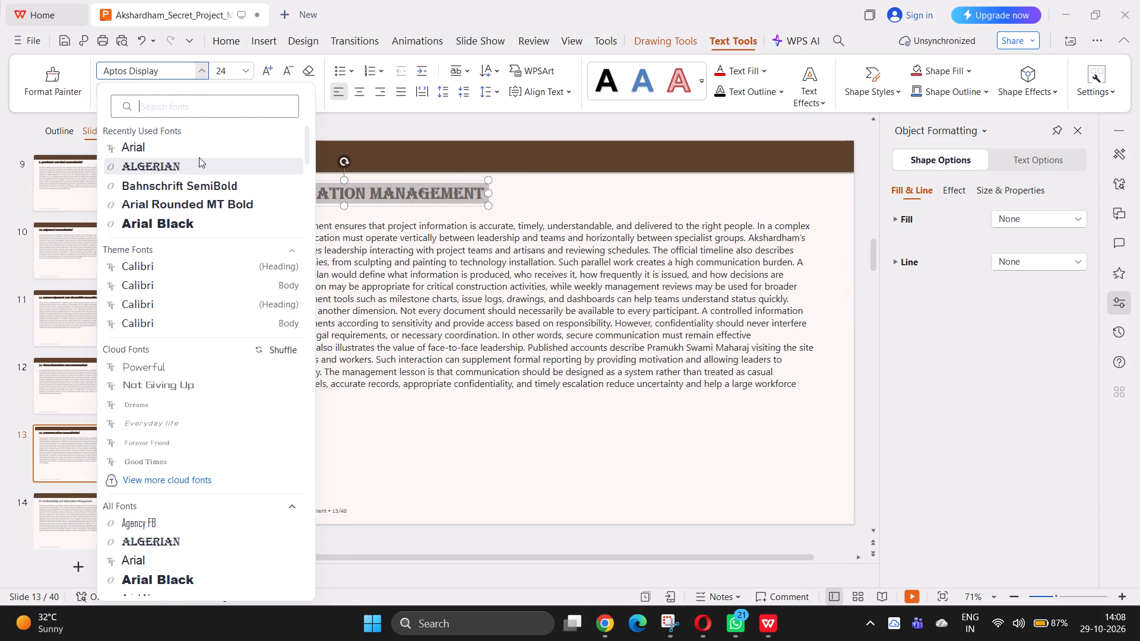
Set the font of the whole slide 14 title, "14. Confidentiality and Information Management", to Algerian.
{"action": "left_click", "coordinate": [141, 394]}
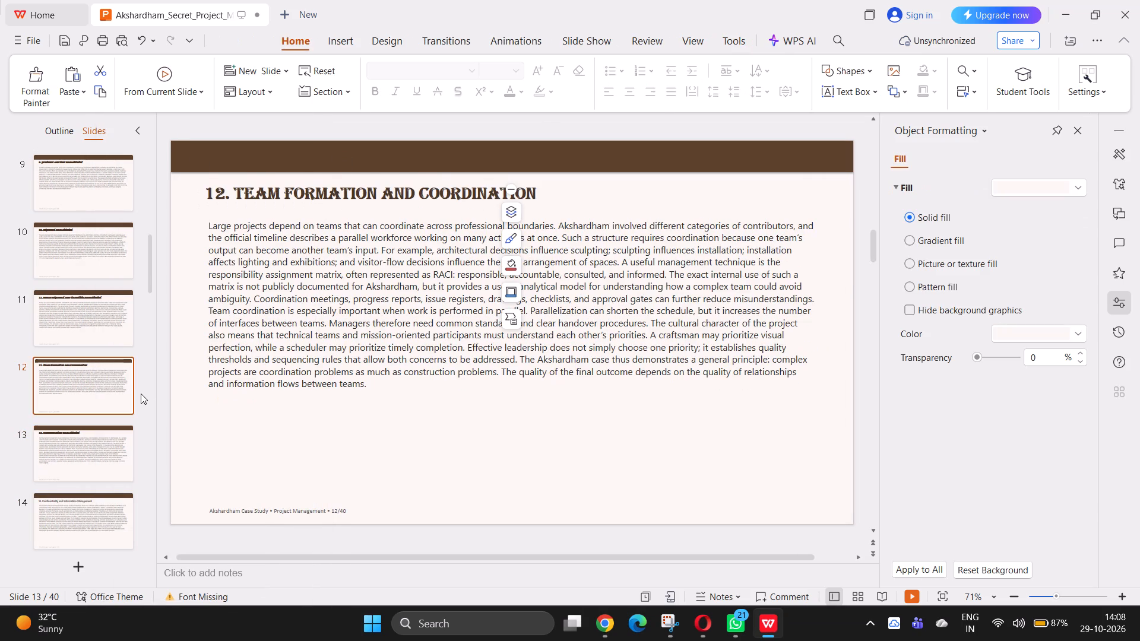
{"action": "scroll", "coordinate": [100, 480], "scroll_direction": "down", "scroll_amount": 1}
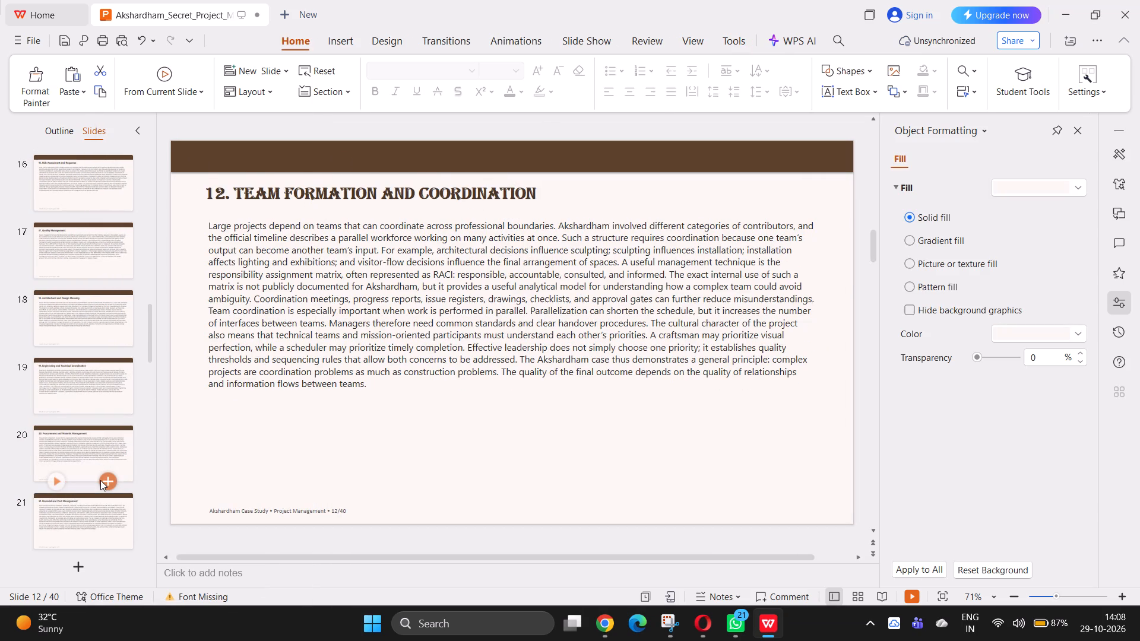
{"action": "scroll", "coordinate": [100, 480], "scroll_direction": "down", "scroll_amount": 1}
{"action": "scroll", "coordinate": [100, 480], "scroll_direction": "up", "scroll_amount": 1}
{"action": "left_click", "coordinate": [121, 243]}
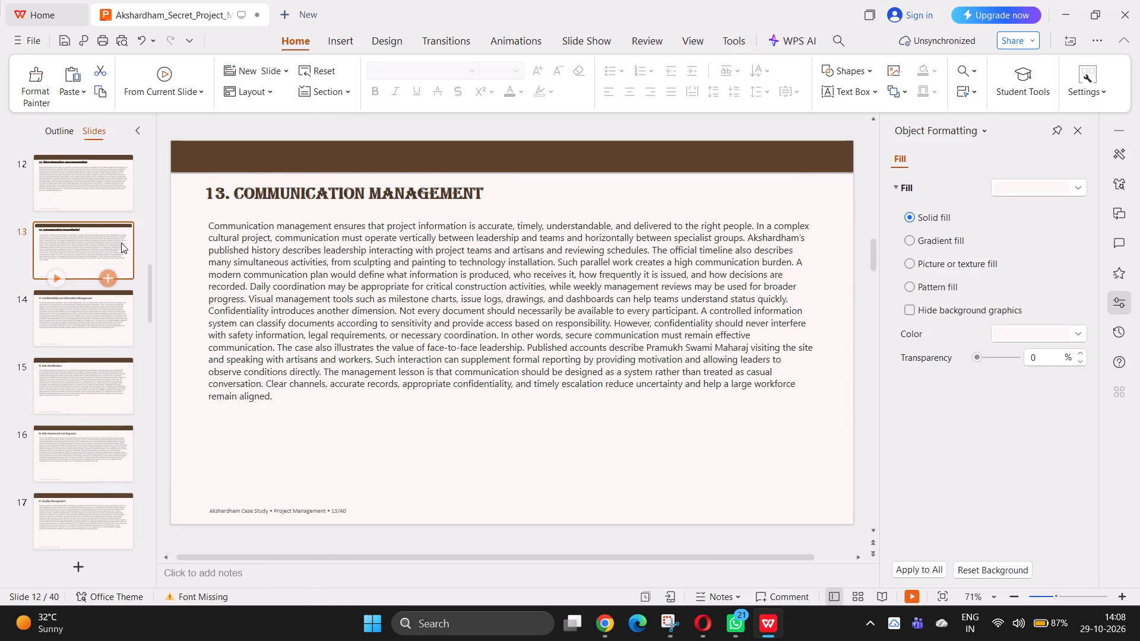
{"action": "left_click", "coordinate": [88, 321]}
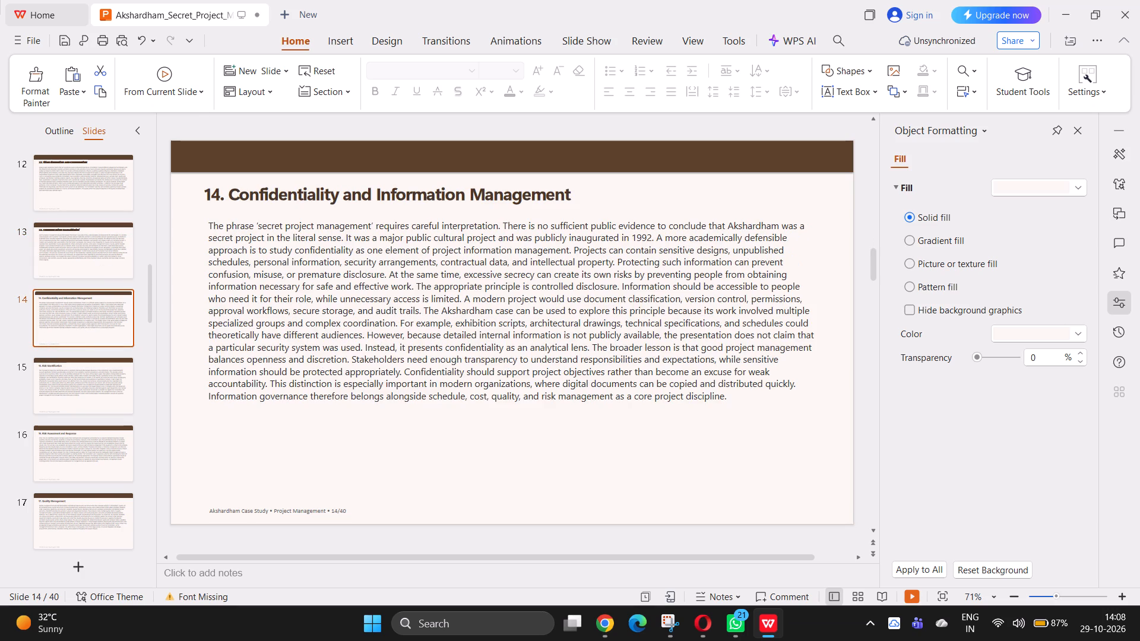
{"action": "triple_click", "coordinate": [259, 193]}
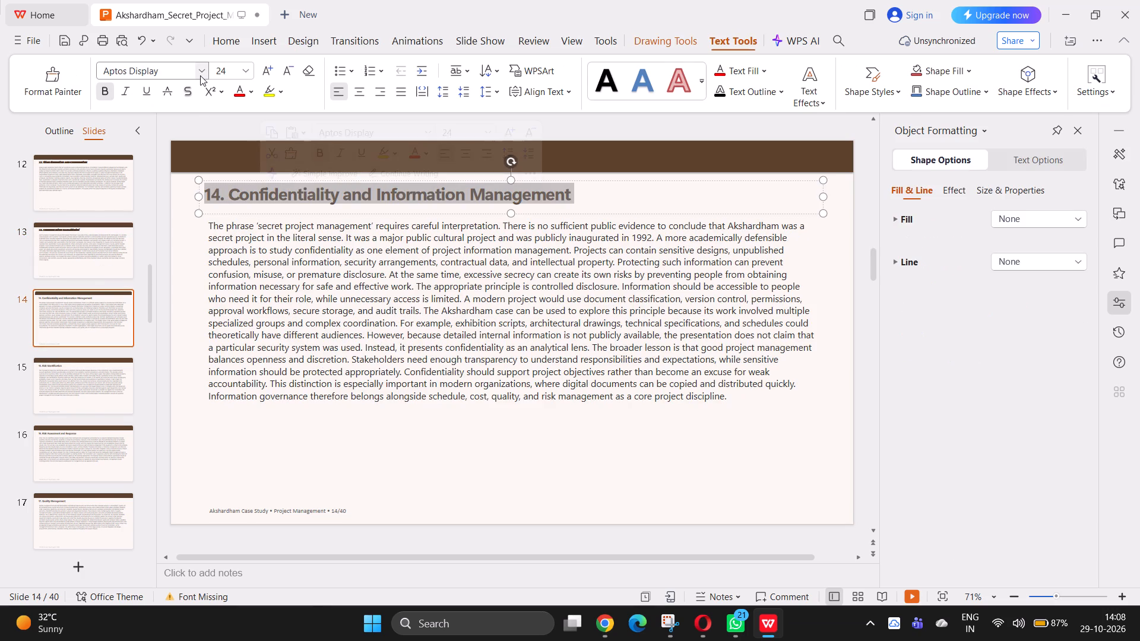
{"action": "left_click", "coordinate": [200, 75]}
{"action": "left_click", "coordinate": [182, 170]}
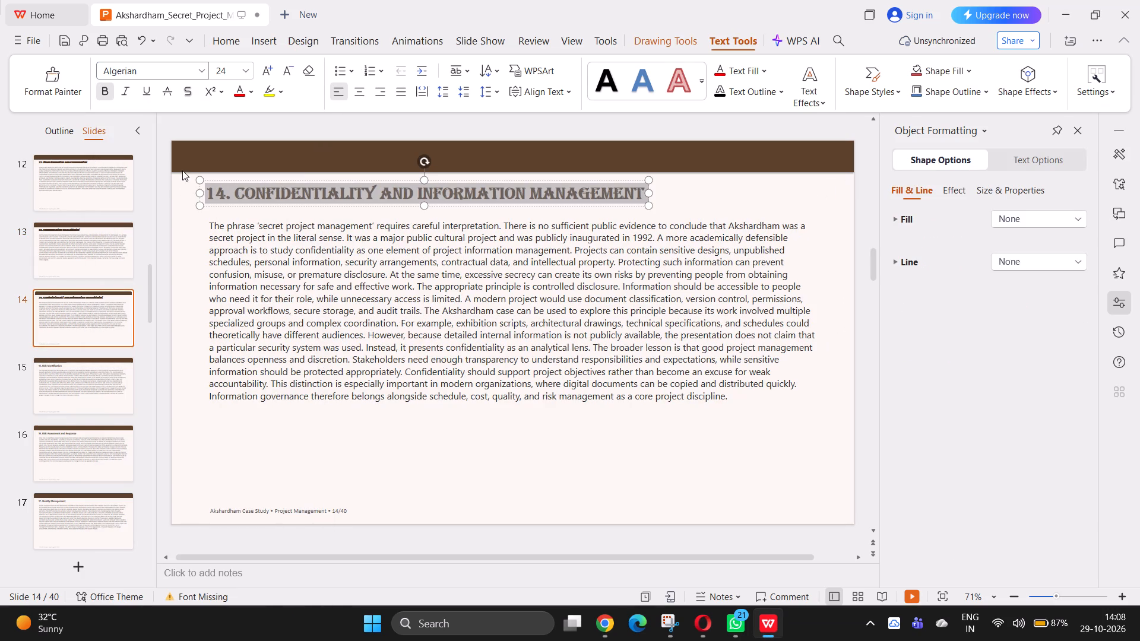
Set the font of the whole slide 15 title, "15. Risk Identification", to Algerian.
{"action": "left_click", "coordinate": [97, 396]}
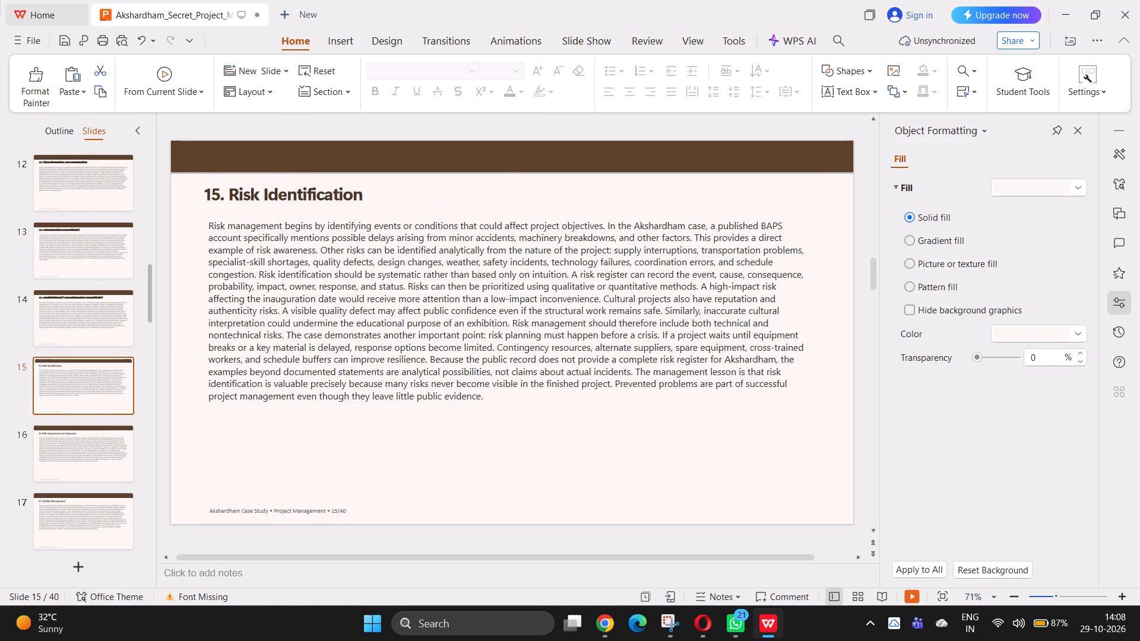
{"action": "triple_click", "coordinate": [235, 194]}
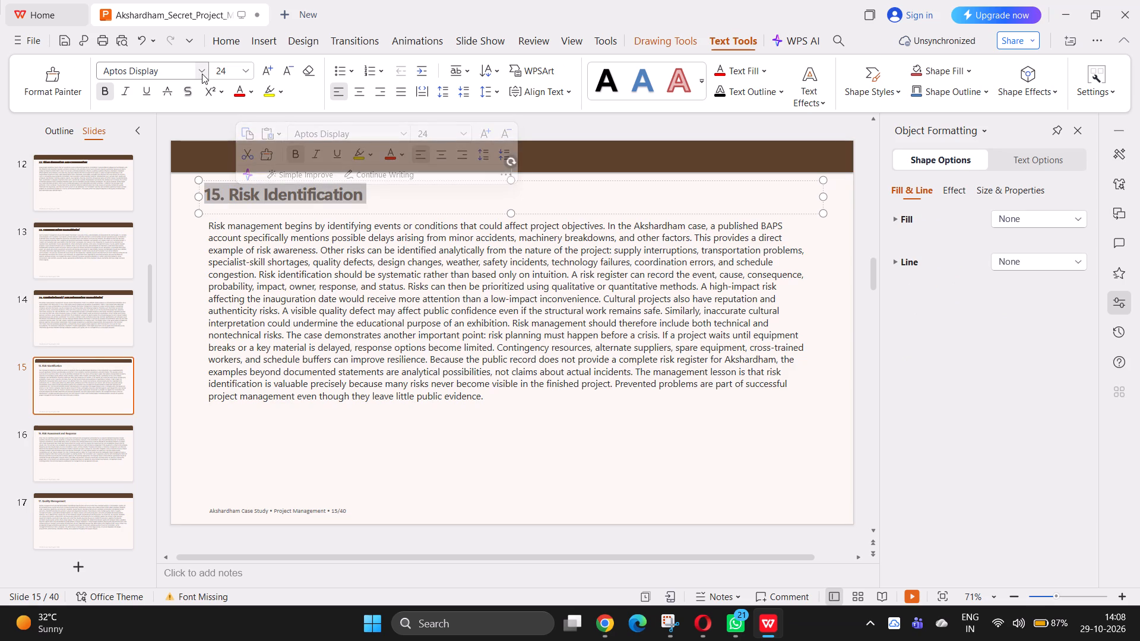
{"action": "left_click", "coordinate": [202, 74]}
{"action": "left_click", "coordinate": [230, 172]}
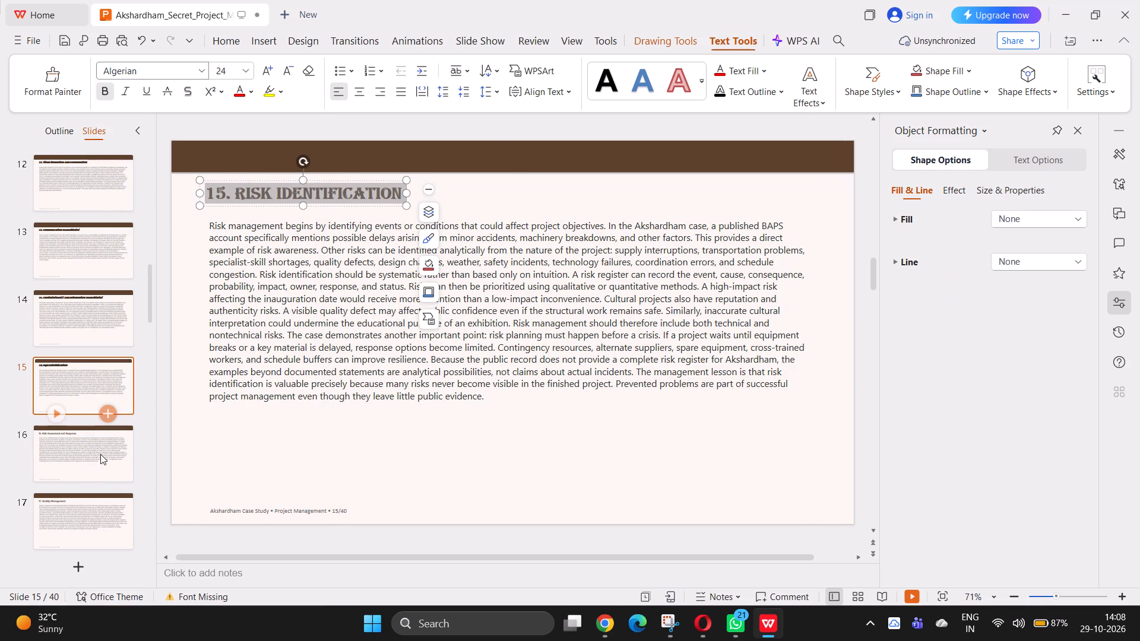
Set the font of the whole slide 16 title, "16. Risk Assessment and Response", to Algerian.
{"action": "left_click", "coordinate": [97, 441]}
{"action": "triple_click", "coordinate": [237, 199]}
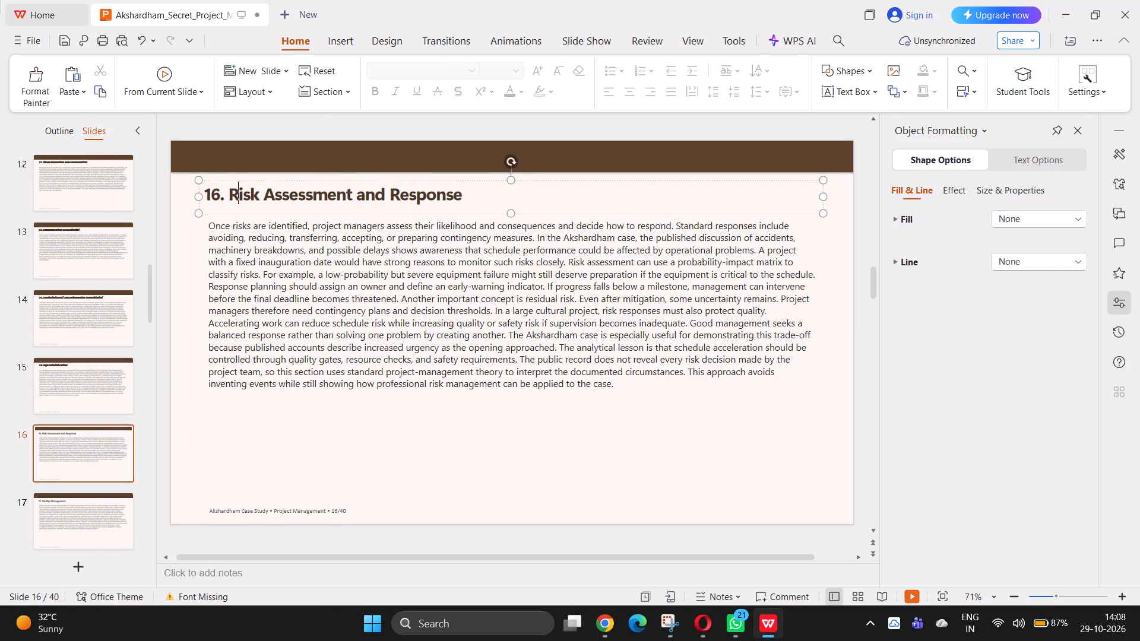
{"action": "left_click", "coordinate": [194, 76]}
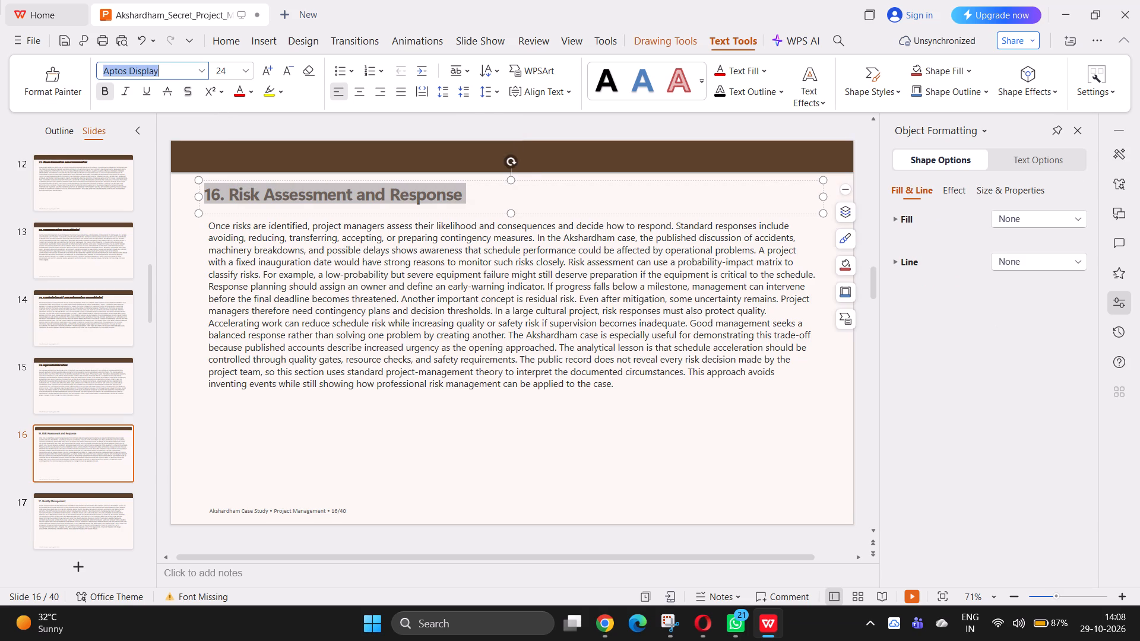
{"action": "left_click", "coordinate": [197, 72]}
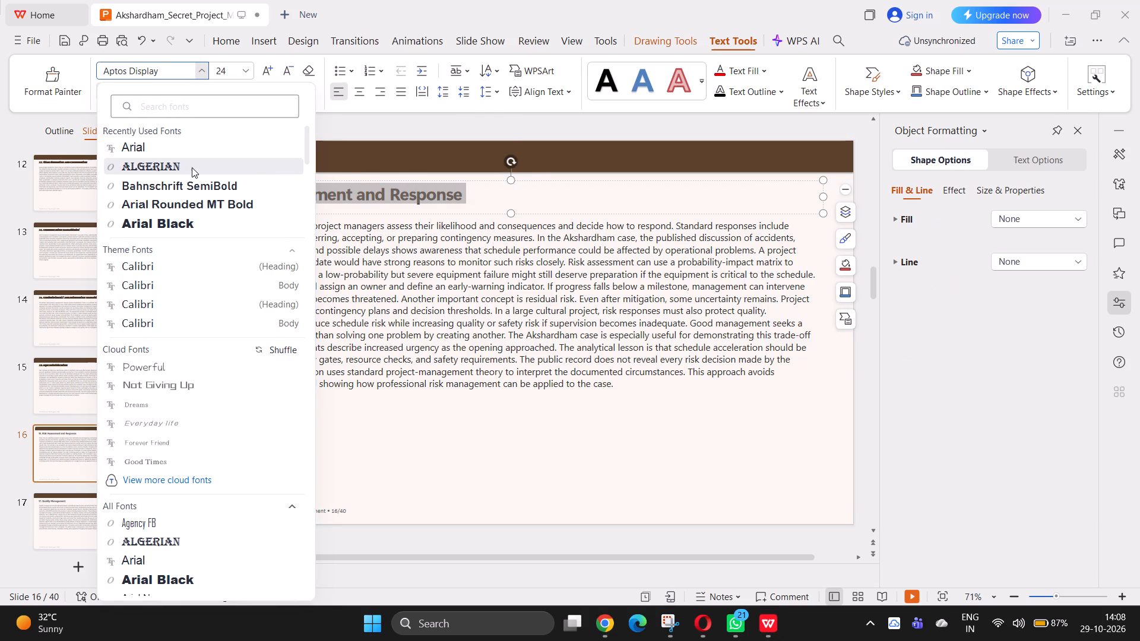
{"action": "left_click", "coordinate": [191, 163]}
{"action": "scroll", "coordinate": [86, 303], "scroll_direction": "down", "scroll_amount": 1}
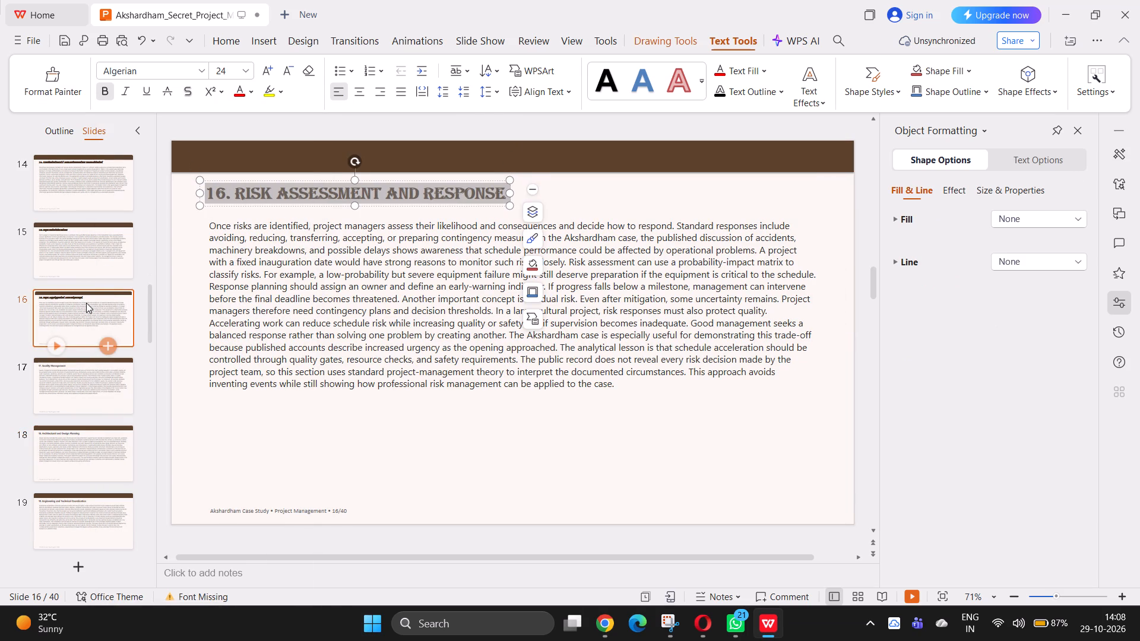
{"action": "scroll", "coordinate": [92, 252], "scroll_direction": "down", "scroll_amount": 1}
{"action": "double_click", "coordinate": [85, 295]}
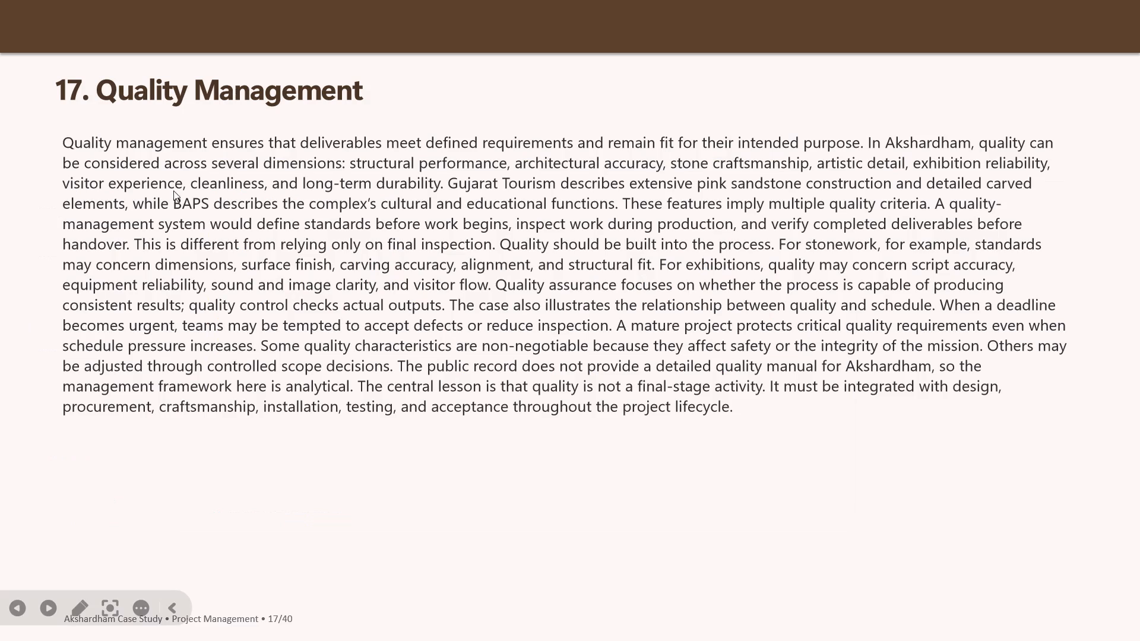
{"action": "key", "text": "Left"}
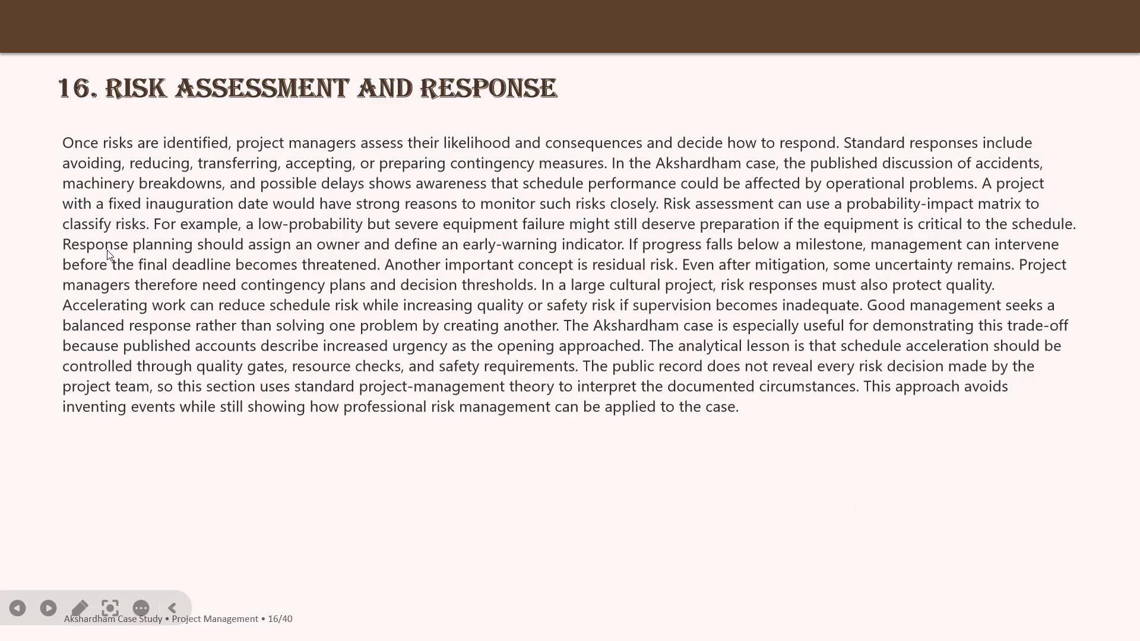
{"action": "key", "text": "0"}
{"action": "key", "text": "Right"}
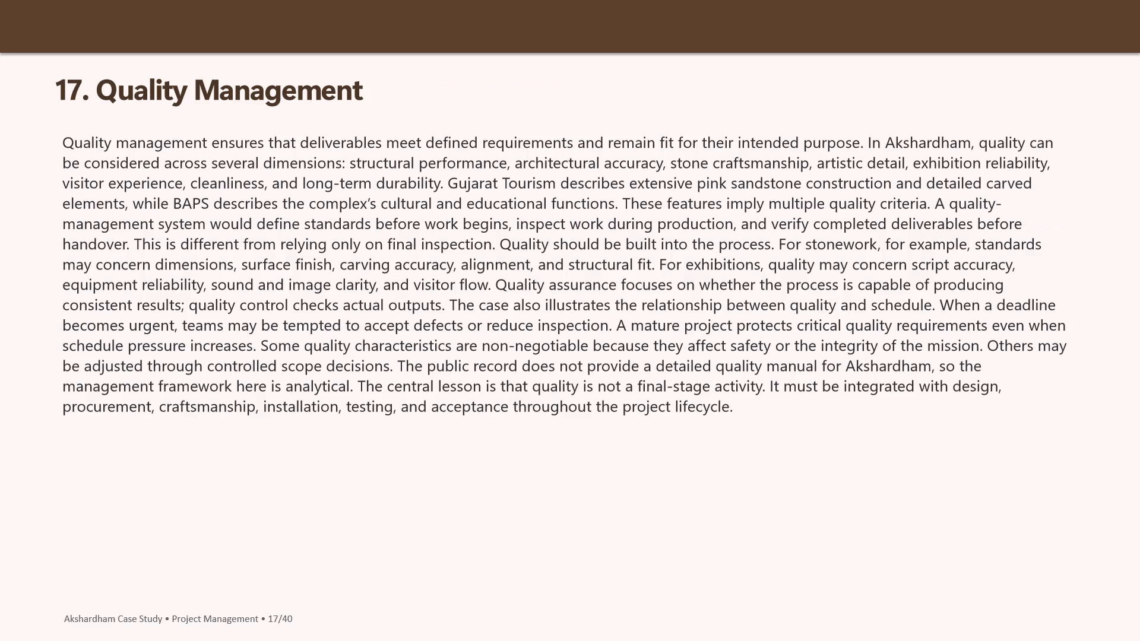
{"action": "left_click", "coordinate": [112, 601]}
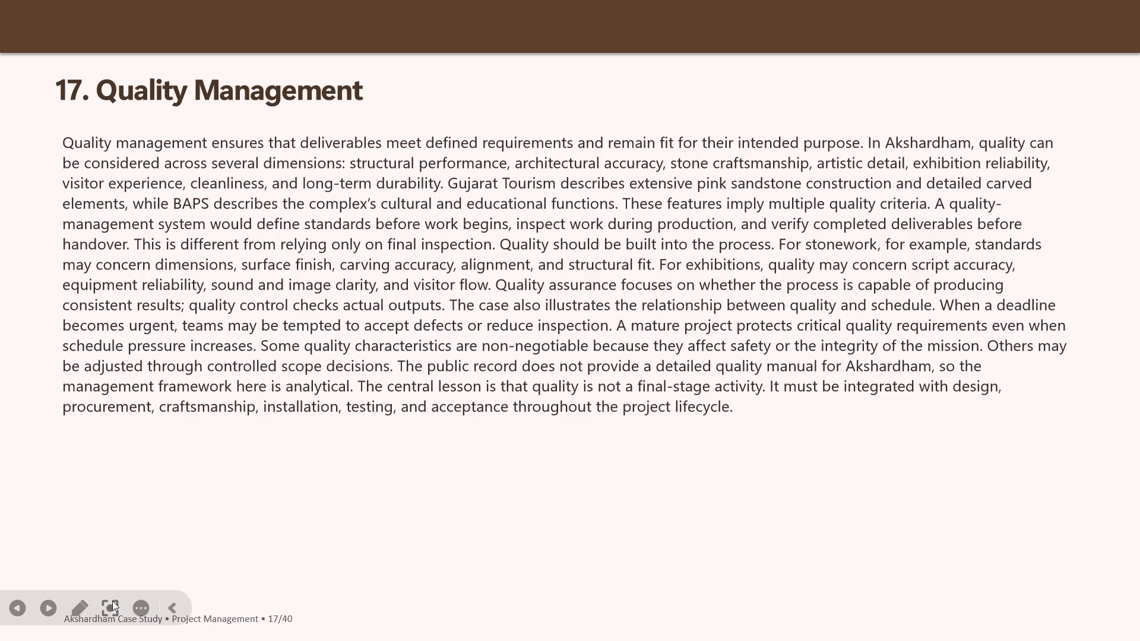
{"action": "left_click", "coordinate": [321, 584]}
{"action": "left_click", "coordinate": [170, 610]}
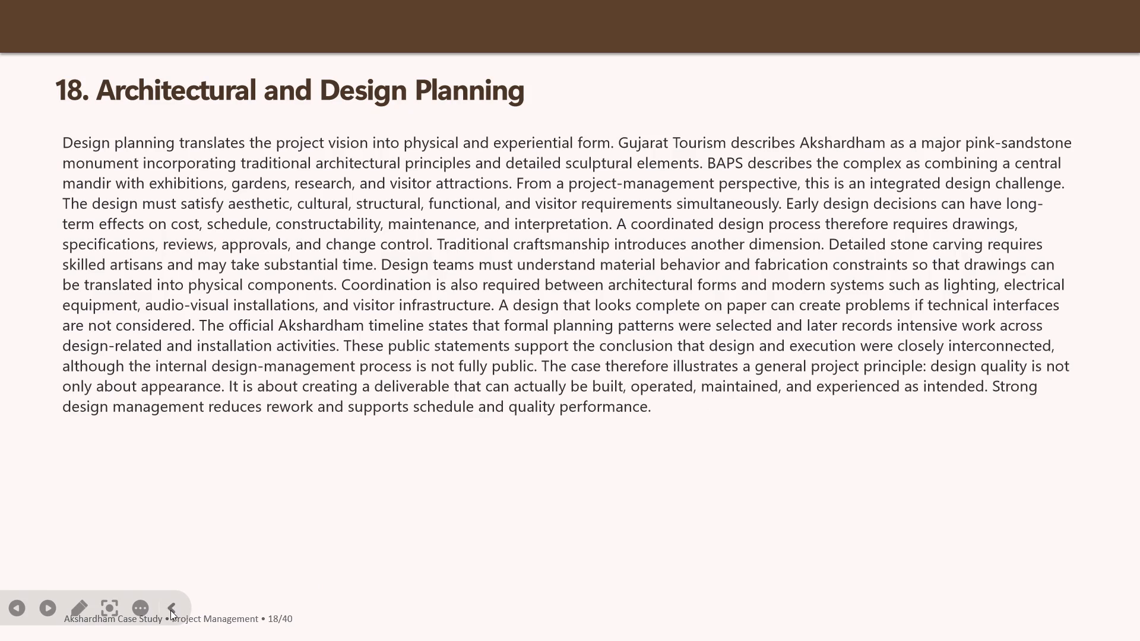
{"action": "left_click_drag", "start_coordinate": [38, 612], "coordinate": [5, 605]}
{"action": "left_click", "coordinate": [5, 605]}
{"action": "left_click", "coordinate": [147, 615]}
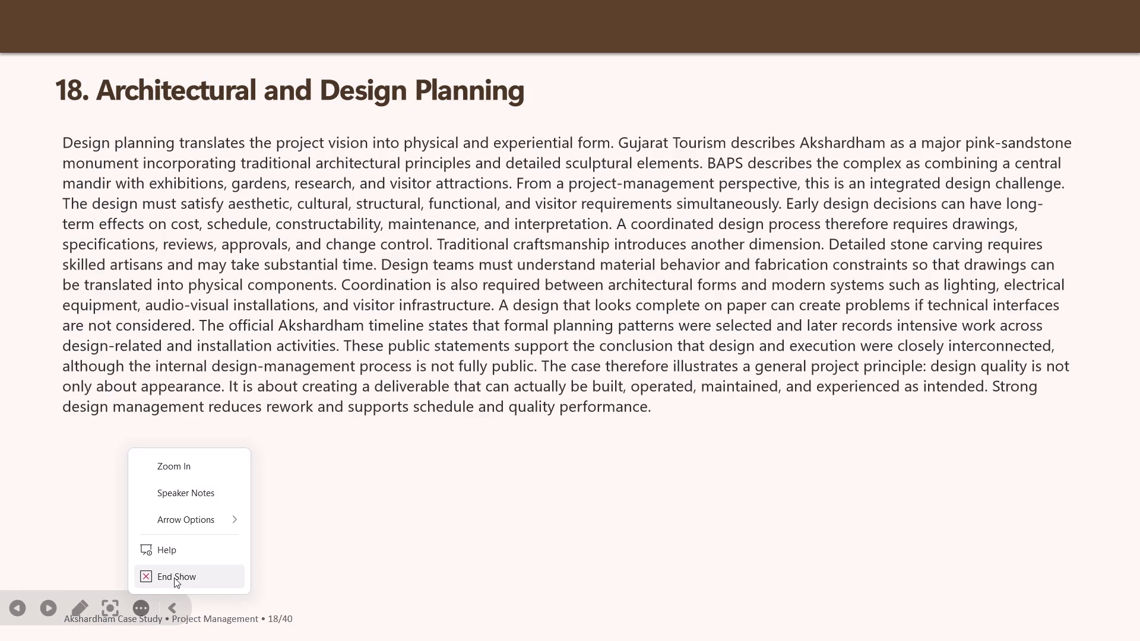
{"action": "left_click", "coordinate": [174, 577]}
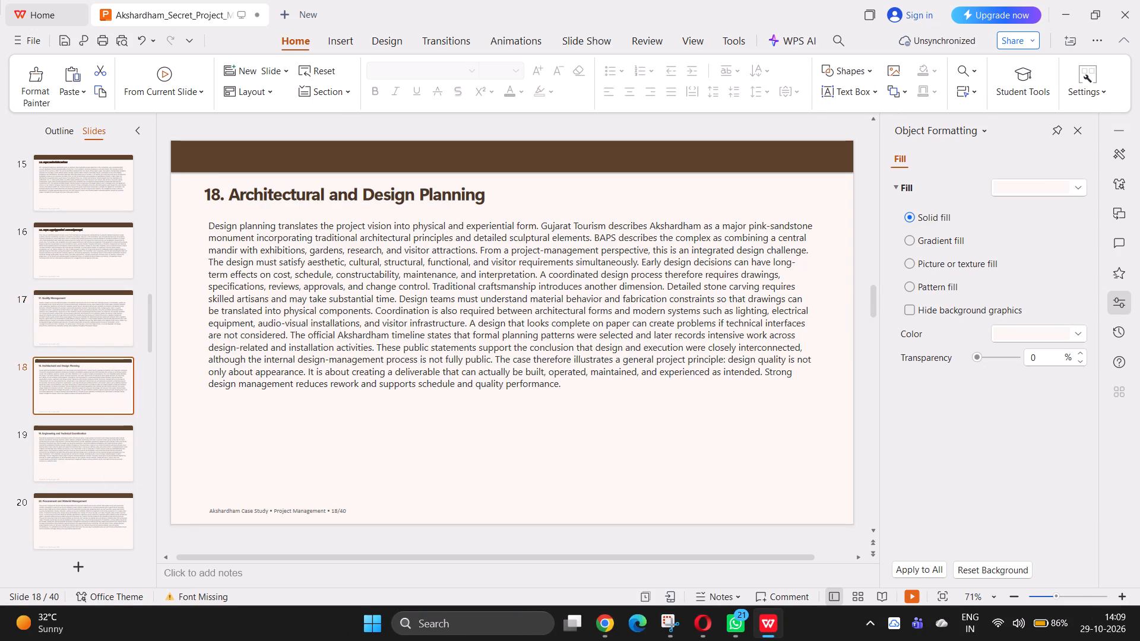
Set the font of the whole slide 18 title, "18. Architectural and Design Planning", to Algerian.
{"action": "triple_click", "coordinate": [349, 188]}
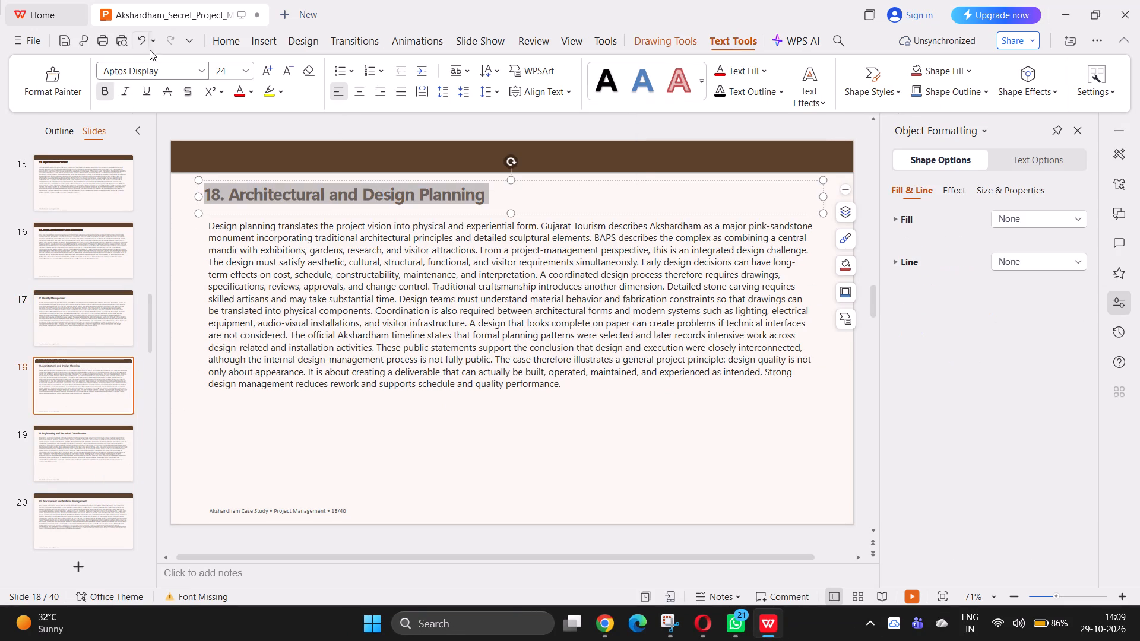
{"action": "left_click", "coordinate": [198, 64]}
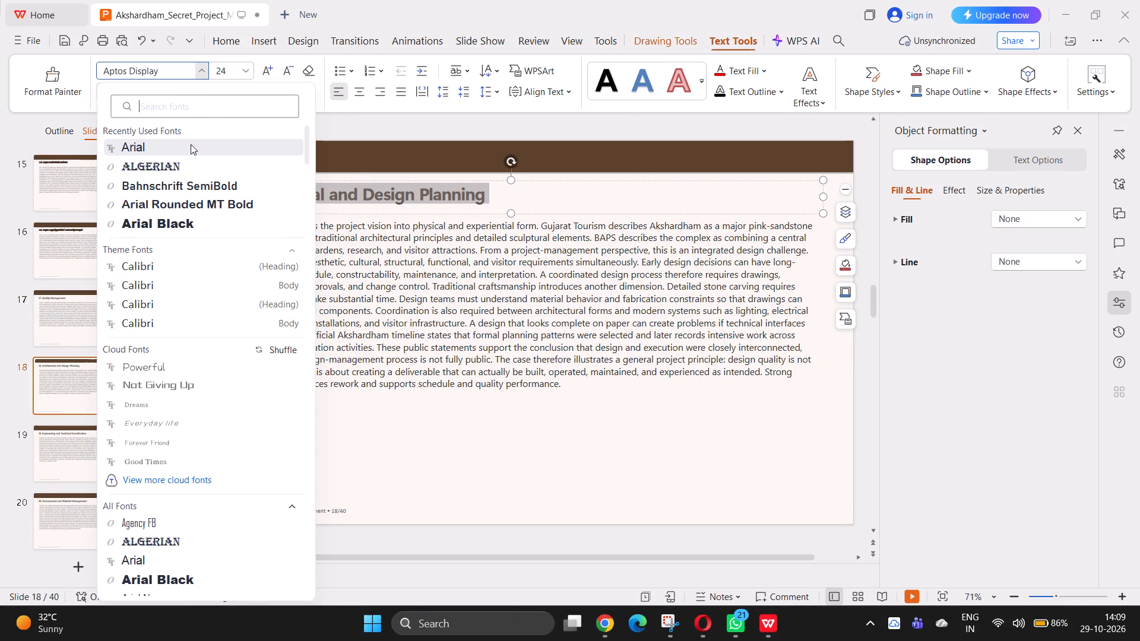
{"action": "left_click", "coordinate": [185, 156]}
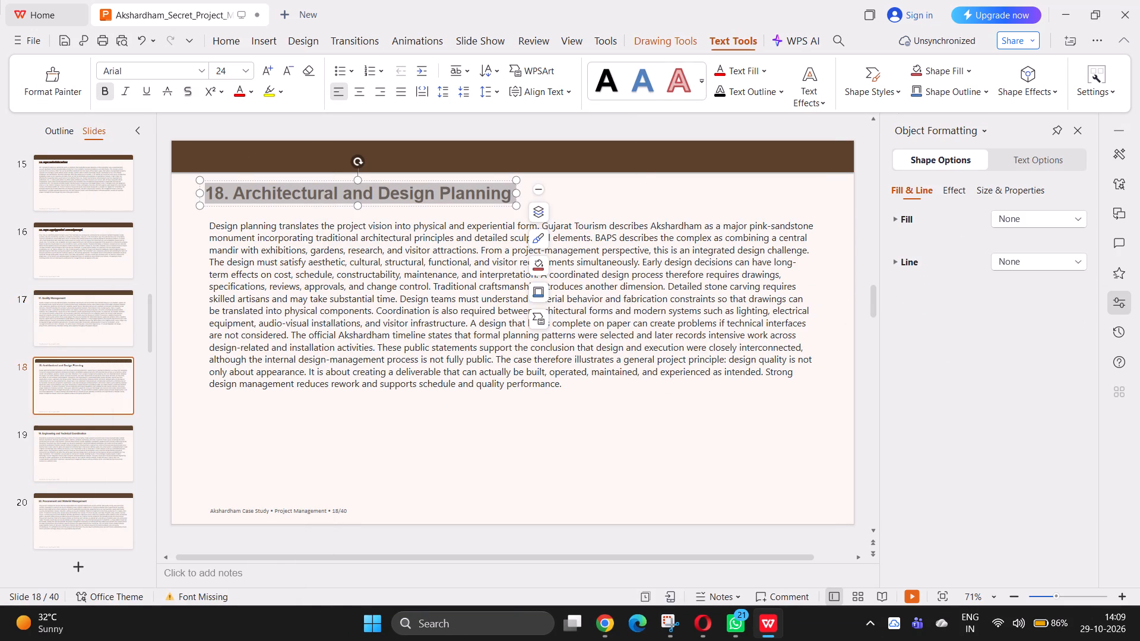
{"action": "left_click", "coordinate": [186, 74]}
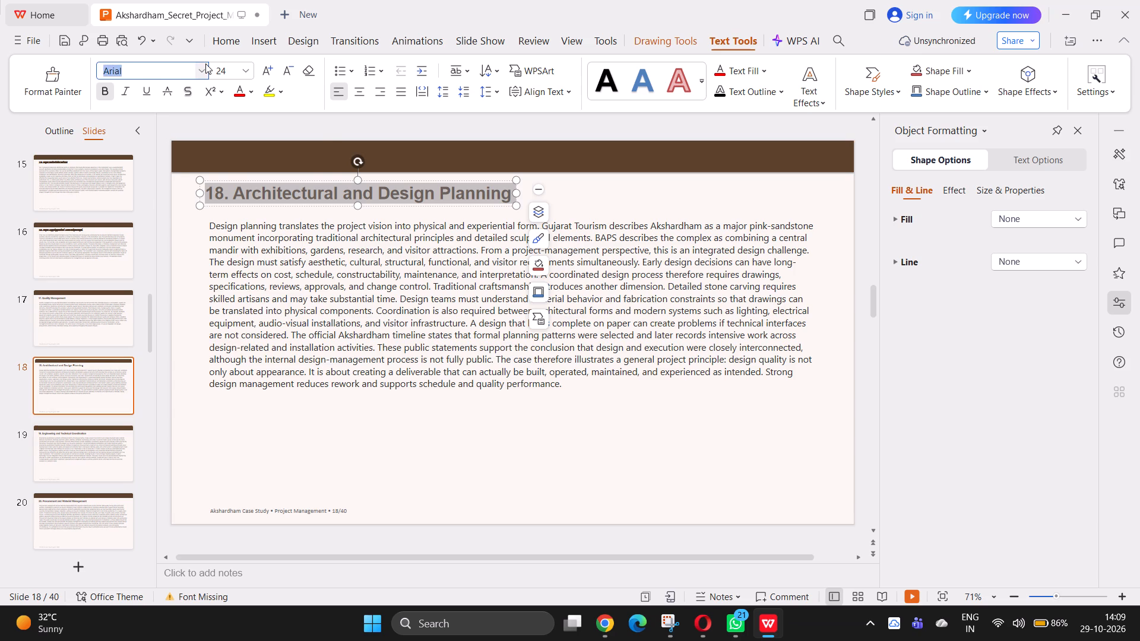
{"action": "left_click", "coordinate": [205, 64]}
{"action": "left_click", "coordinate": [173, 171]}
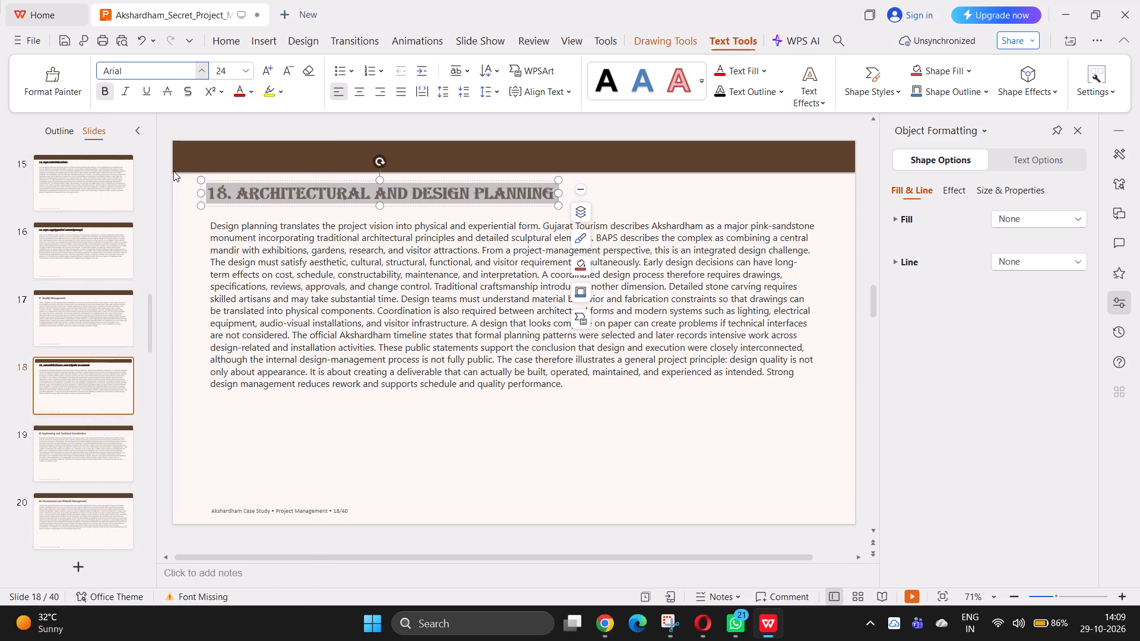
Set the font of the whole slide 19 title, "19. Engineering and Technical Coordination", to Algerian.
{"action": "left_click", "coordinate": [69, 429]}
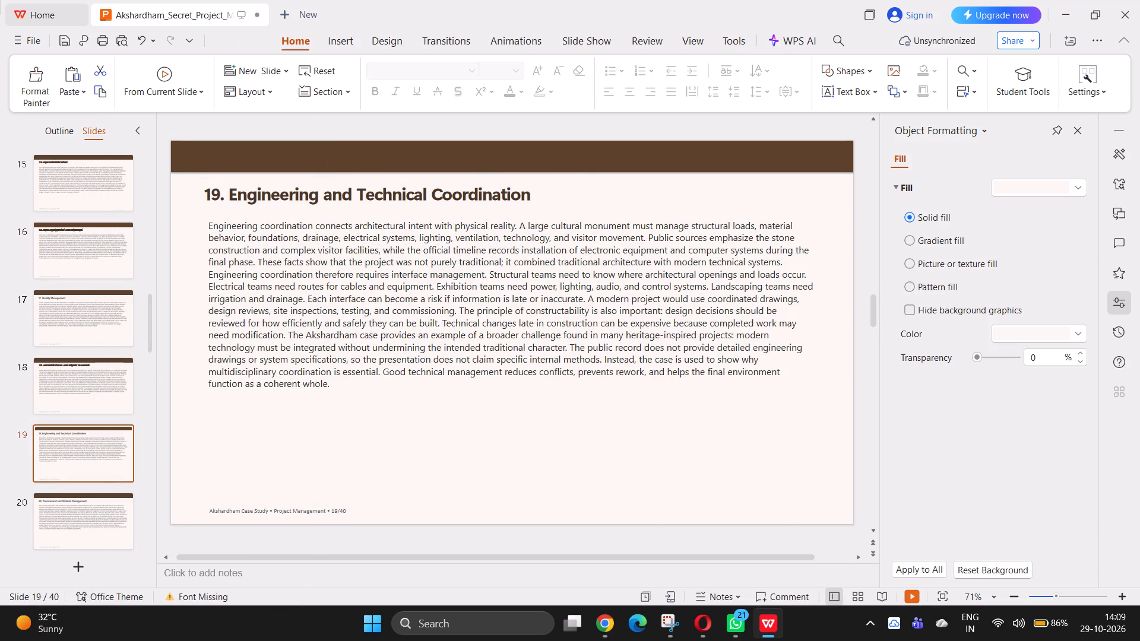
{"action": "double_click", "coordinate": [274, 199]}
{"action": "double_click", "coordinate": [274, 199]}
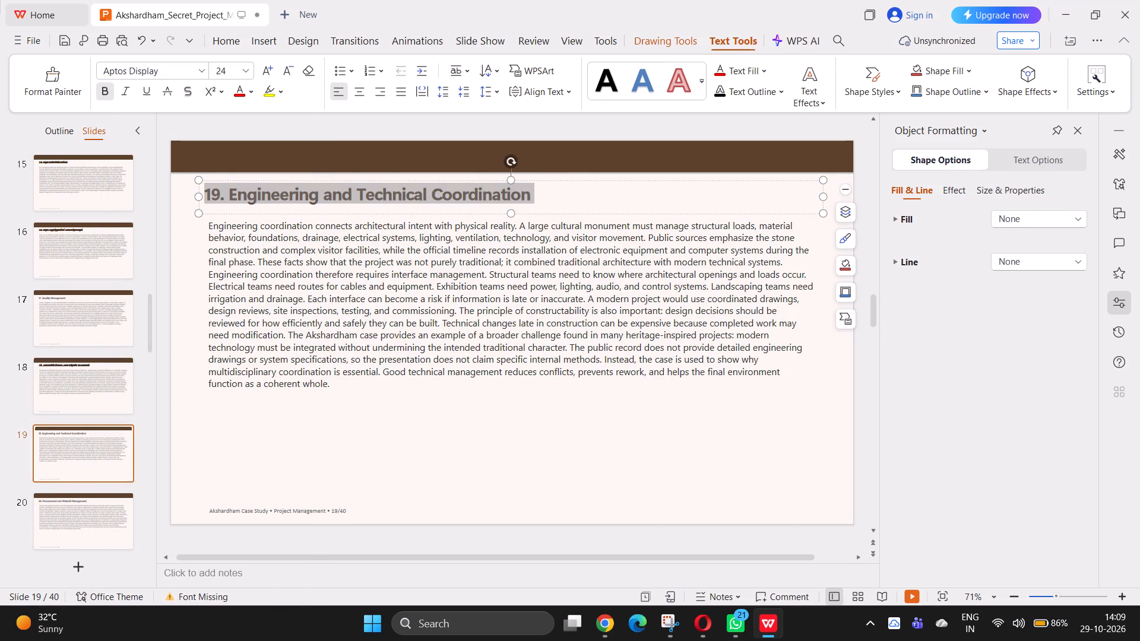
{"action": "double_click", "coordinate": [274, 199]}
{"action": "double_click", "coordinate": [274, 199]}
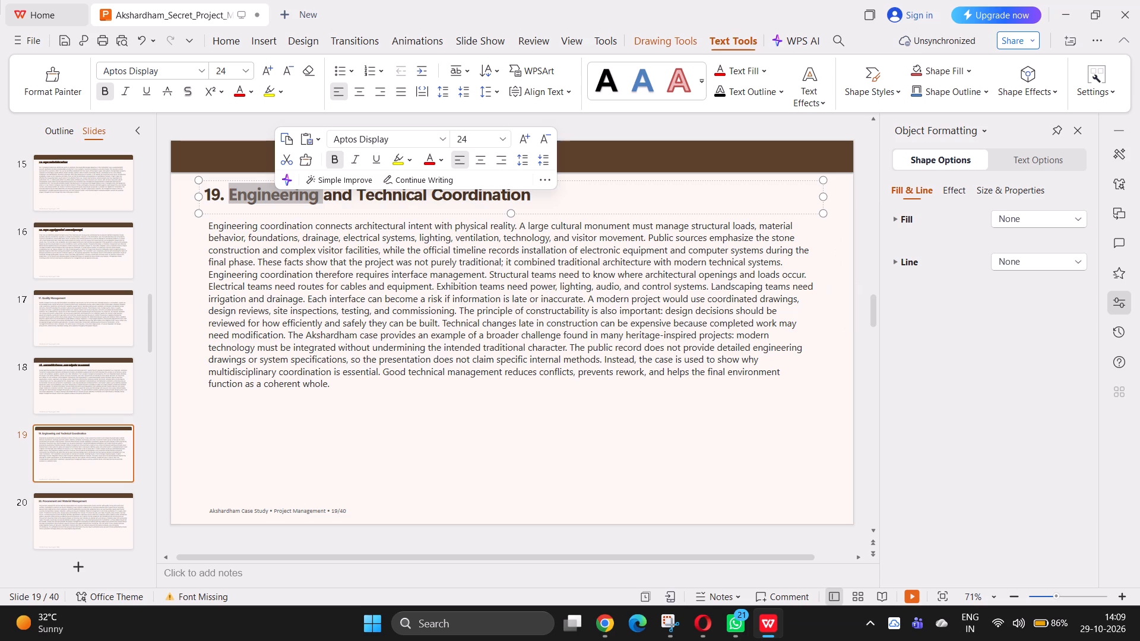
{"action": "triple_click", "coordinate": [327, 192]}
{"action": "left_click_drag", "start_coordinate": [327, 192], "coordinate": [188, 77]}
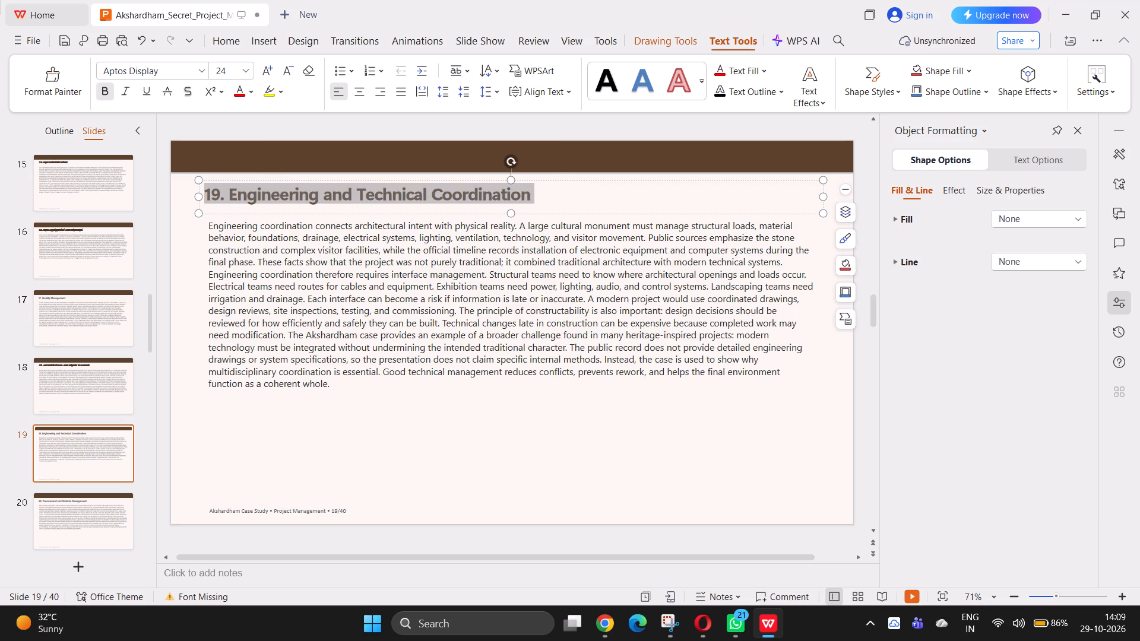
{"action": "left_click_drag", "start_coordinate": [188, 77], "coordinate": [193, 69]}
{"action": "left_click", "coordinate": [198, 69]}
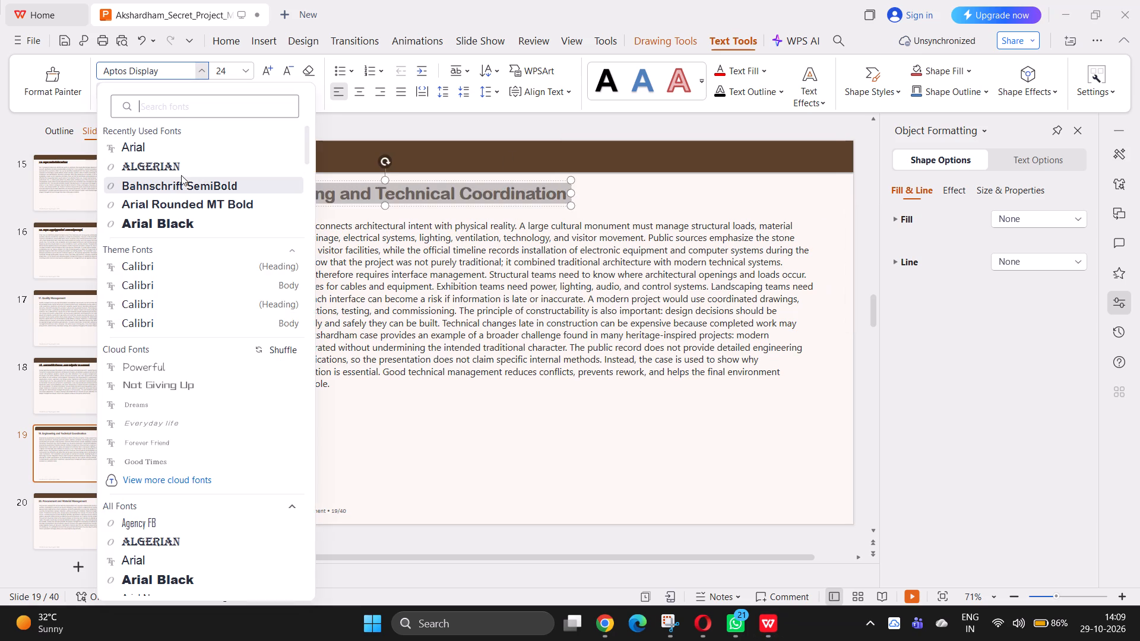
{"action": "left_click", "coordinate": [185, 170]}
Set the font of the whole slide 20 title, "20. Procurement and Material Management", to Algerian.
{"action": "key", "text": "Right"}
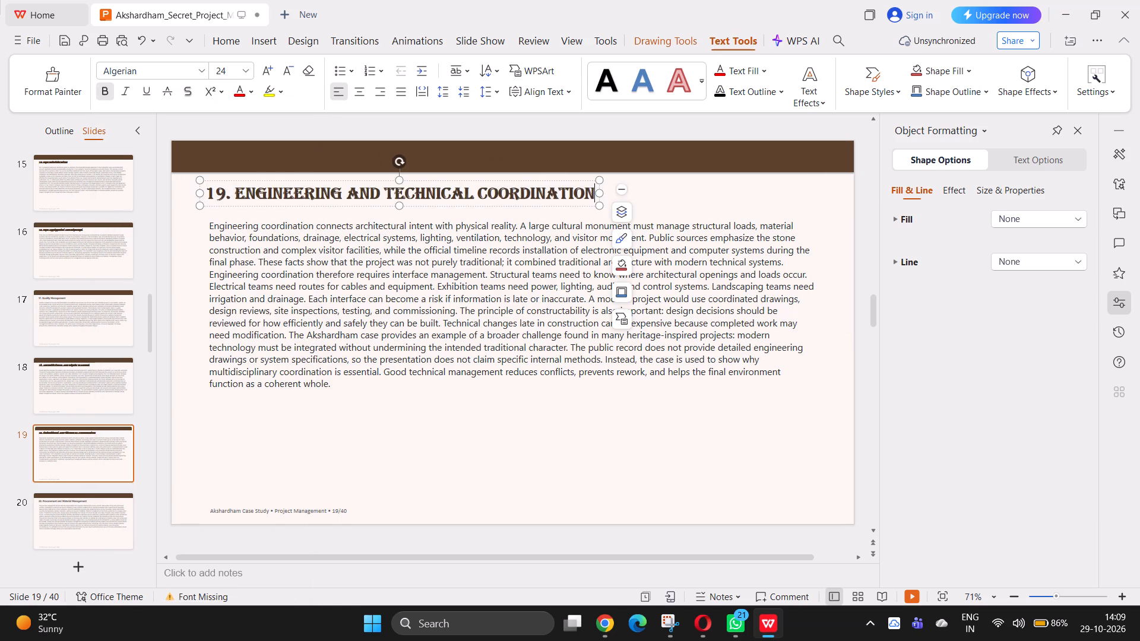
{"action": "left_click", "coordinate": [197, 265]}
{"action": "key", "text": "Right"}
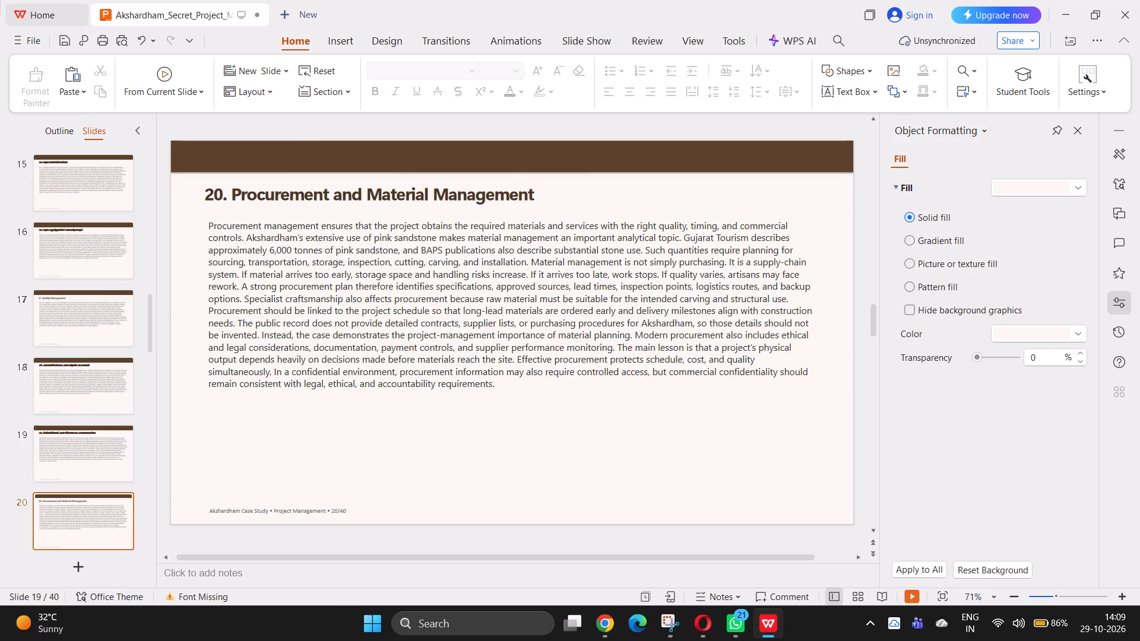
{"action": "double_click", "coordinate": [318, 196]}
{"action": "double_click", "coordinate": [318, 196]}
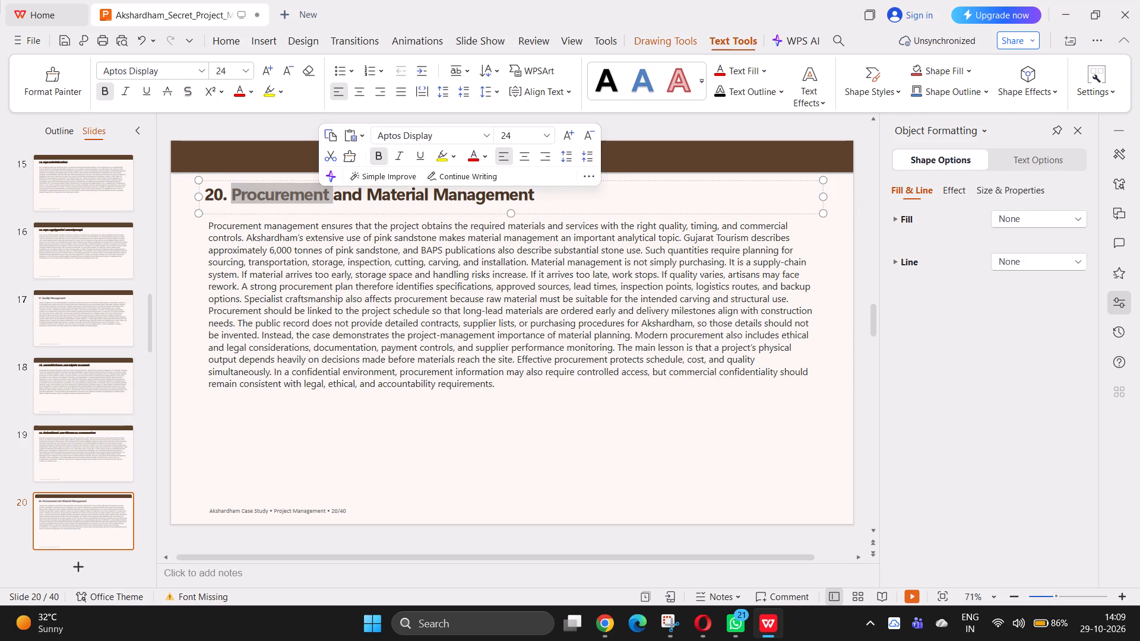
{"action": "triple_click", "coordinate": [318, 196]}
{"action": "left_click", "coordinate": [318, 196]}
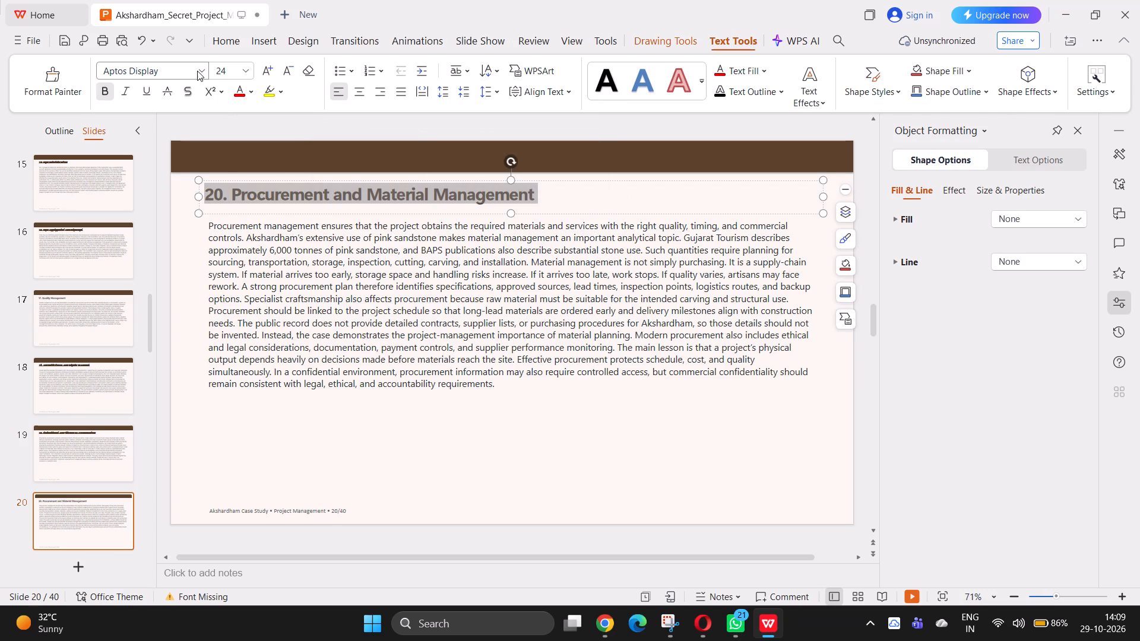
{"action": "left_click", "coordinate": [197, 71]}
{"action": "left_click", "coordinate": [177, 163]}
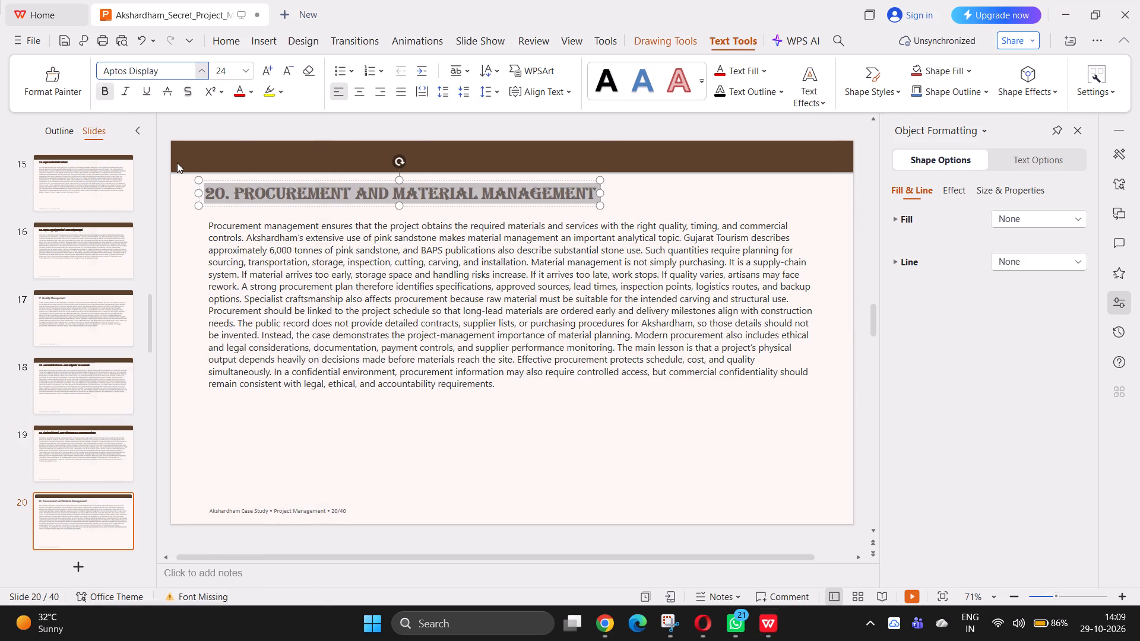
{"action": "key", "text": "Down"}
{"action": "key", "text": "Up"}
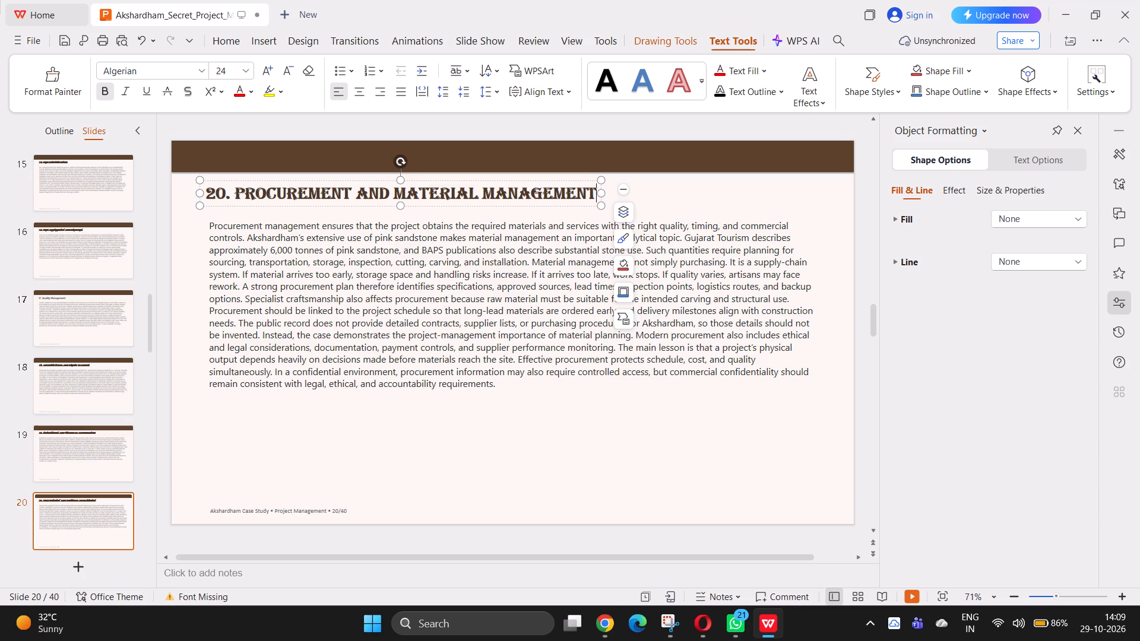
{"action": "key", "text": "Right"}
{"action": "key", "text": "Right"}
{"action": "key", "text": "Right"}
Set the font of the whole slide 21 title, "21. Financial and Cost Management", to Algerian.
{"action": "scroll", "coordinate": [101, 349], "scroll_direction": "down", "scroll_amount": 2}
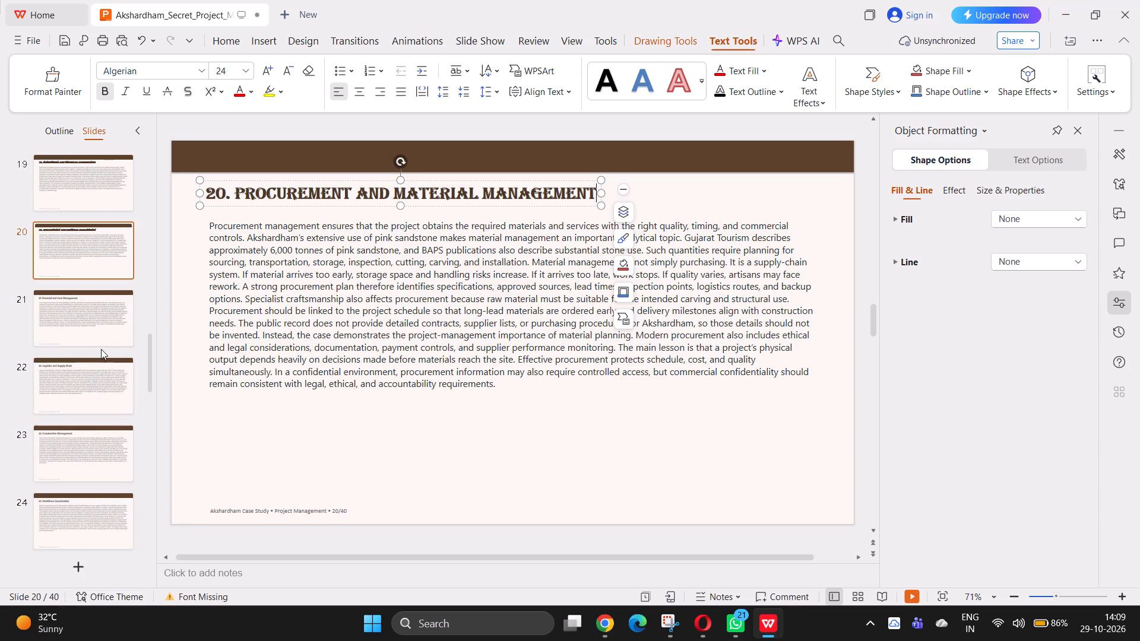
{"action": "scroll", "coordinate": [101, 349], "scroll_direction": "down", "scroll_amount": 1}
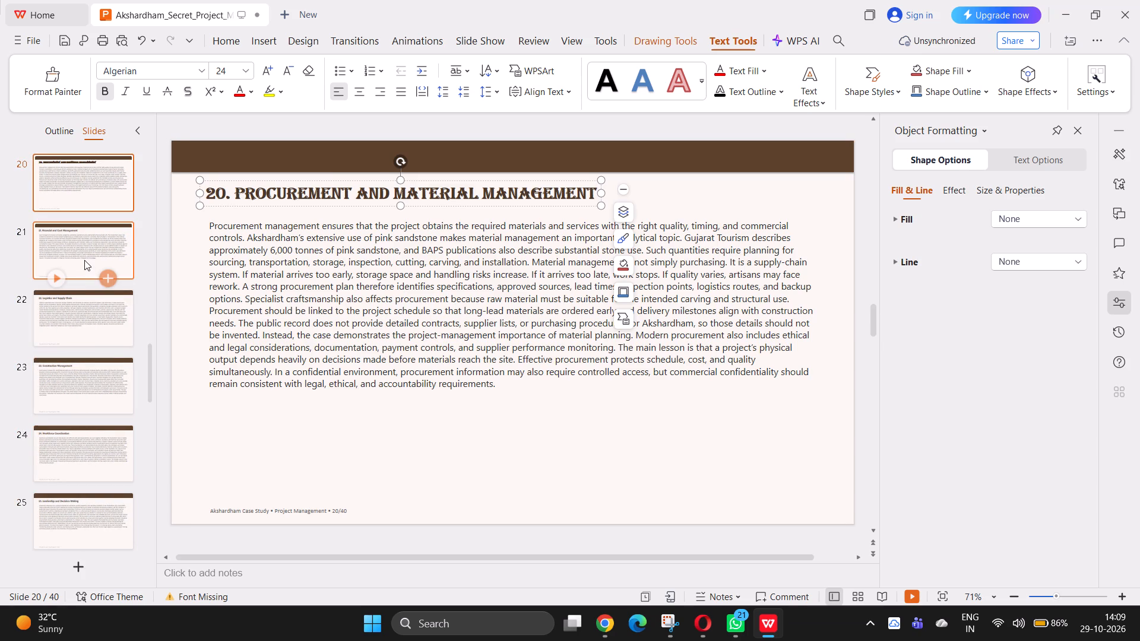
{"action": "left_click", "coordinate": [84, 260]}
{"action": "triple_click", "coordinate": [311, 191]}
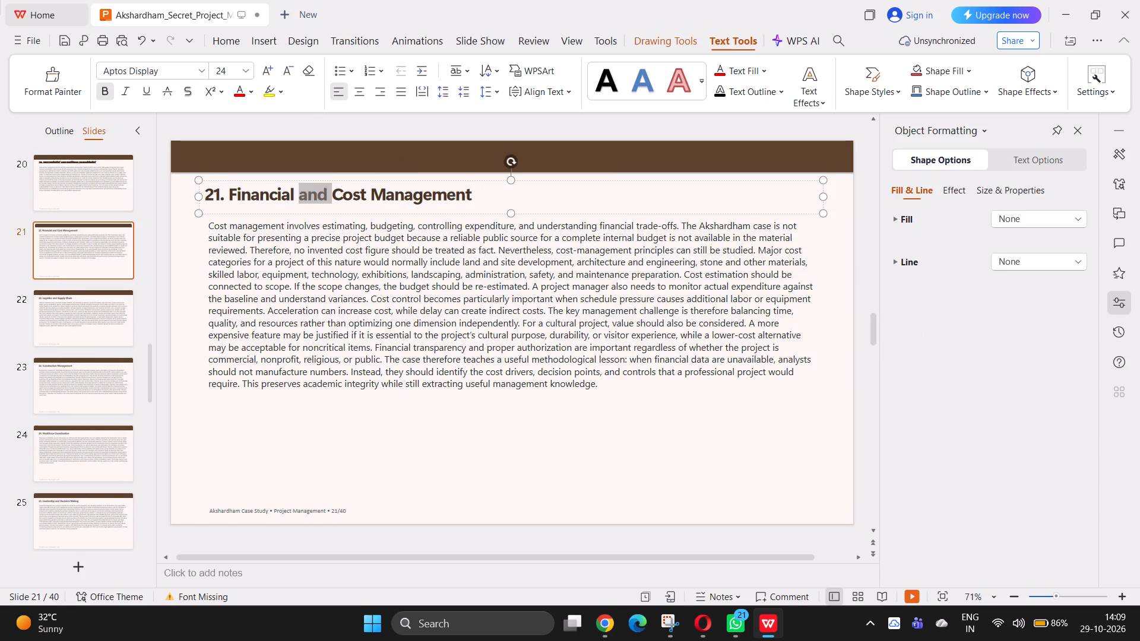
{"action": "left_click", "coordinate": [204, 64]}
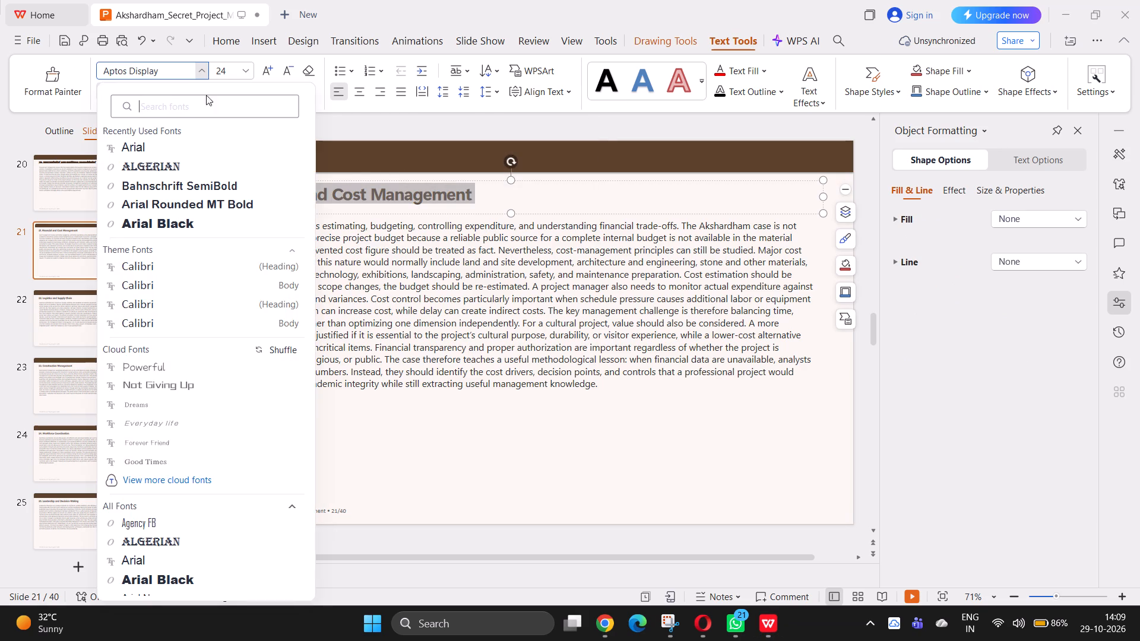
{"action": "left_click", "coordinate": [188, 175]}
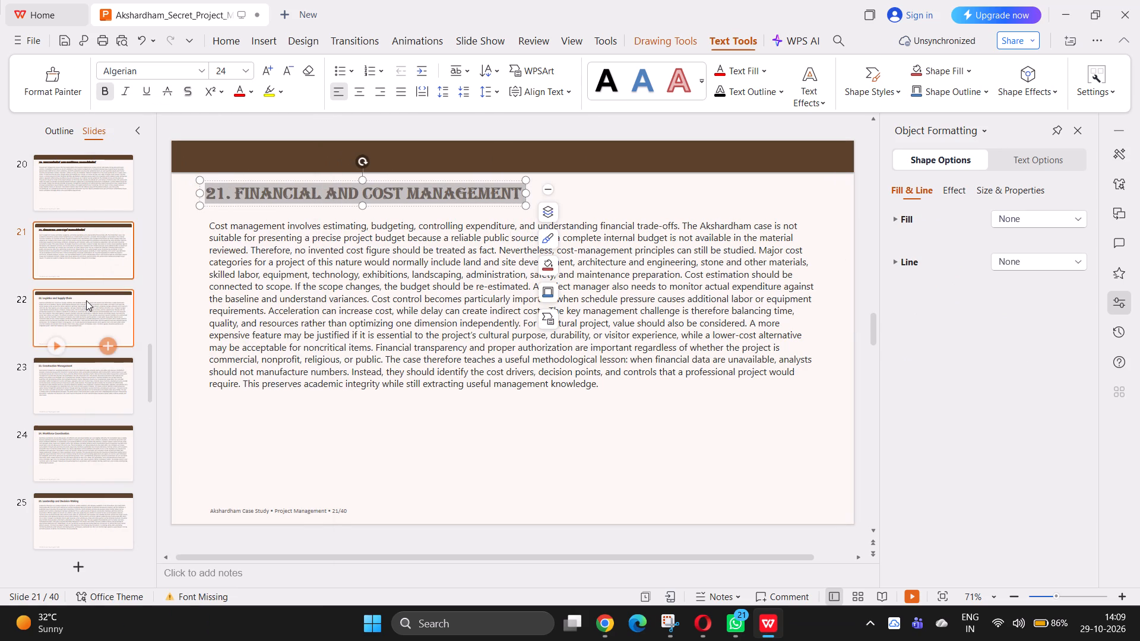
Set the font of the whole slide 22 title, "22. Logistics and Supply Chain", to Algerian.
{"action": "left_click", "coordinate": [86, 300]}
{"action": "triple_click", "coordinate": [312, 194]}
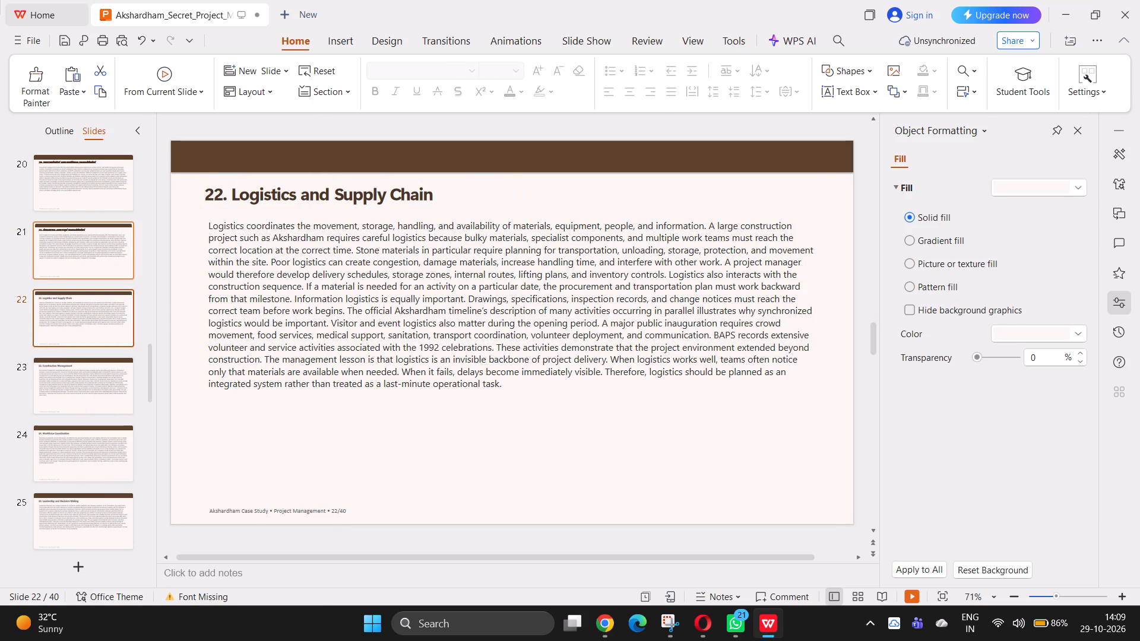
{"action": "left_click", "coordinate": [199, 71]}
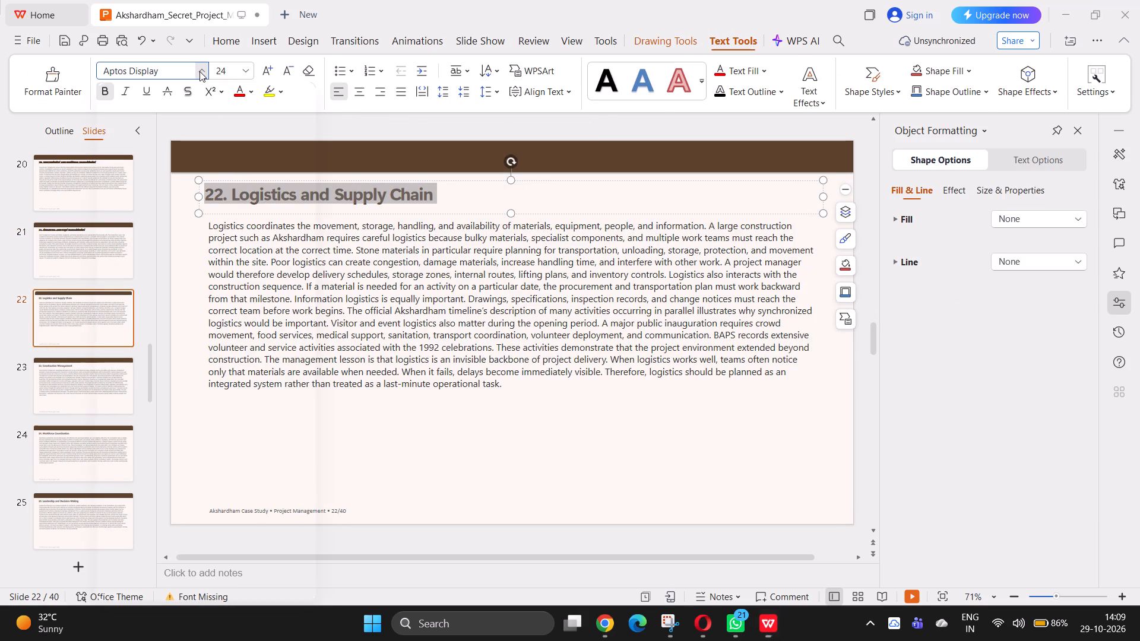
{"action": "left_click", "coordinate": [191, 163]}
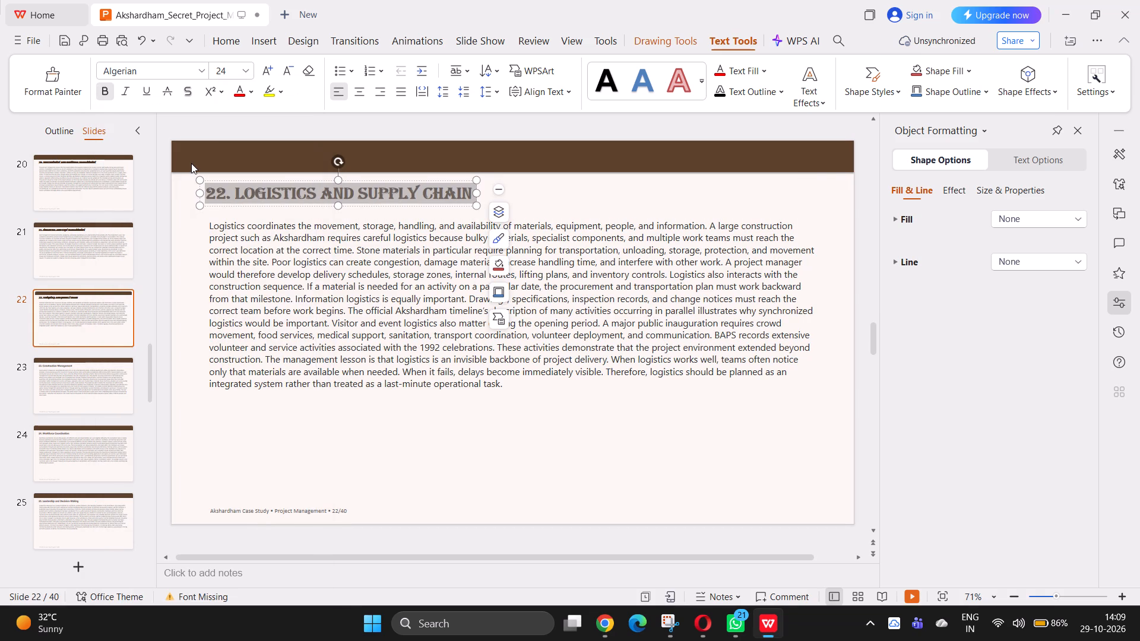
Set the font of the whole slide 23 title, "23. Construction Management", to Algerian.
{"action": "left_click", "coordinate": [99, 381]}
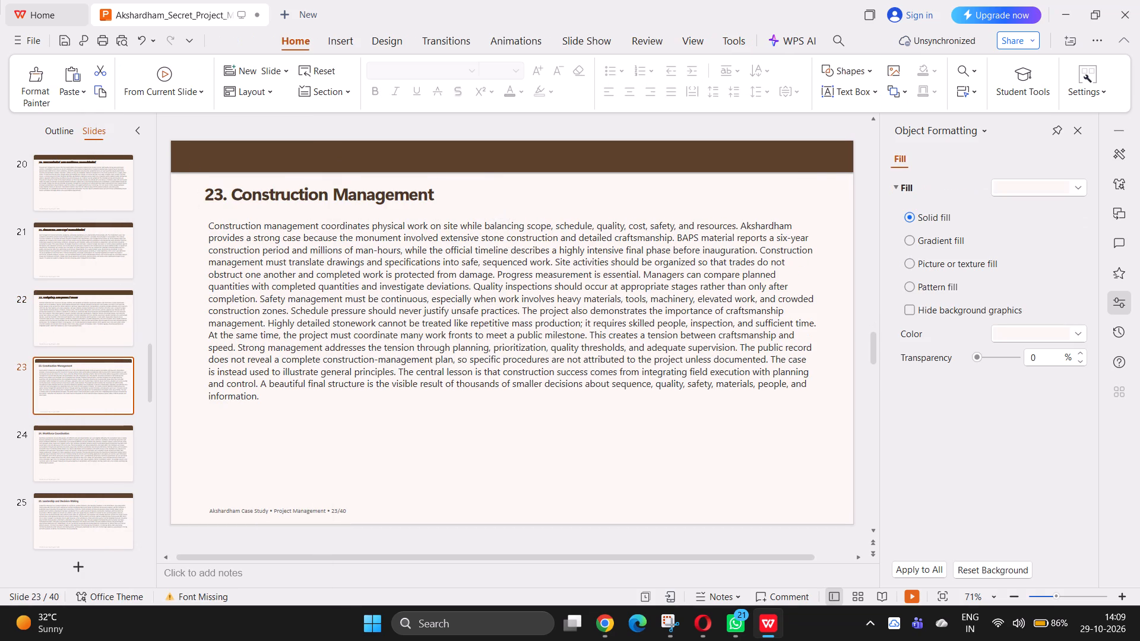
{"action": "triple_click", "coordinate": [318, 201]}
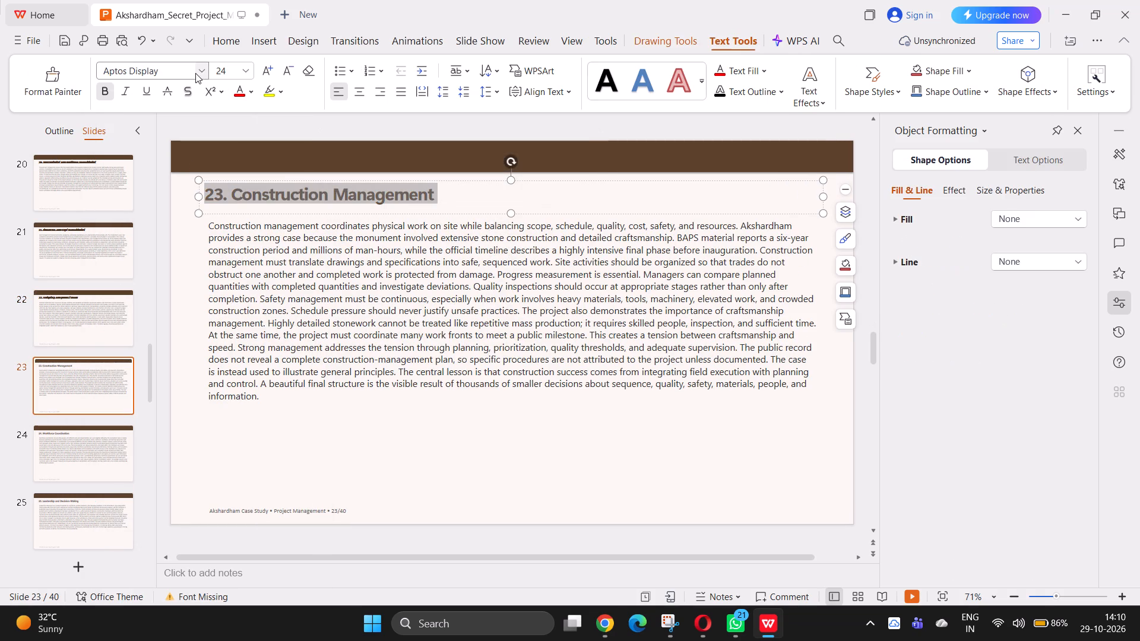
{"action": "left_click", "coordinate": [195, 72]}
{"action": "left_click", "coordinate": [189, 168]}
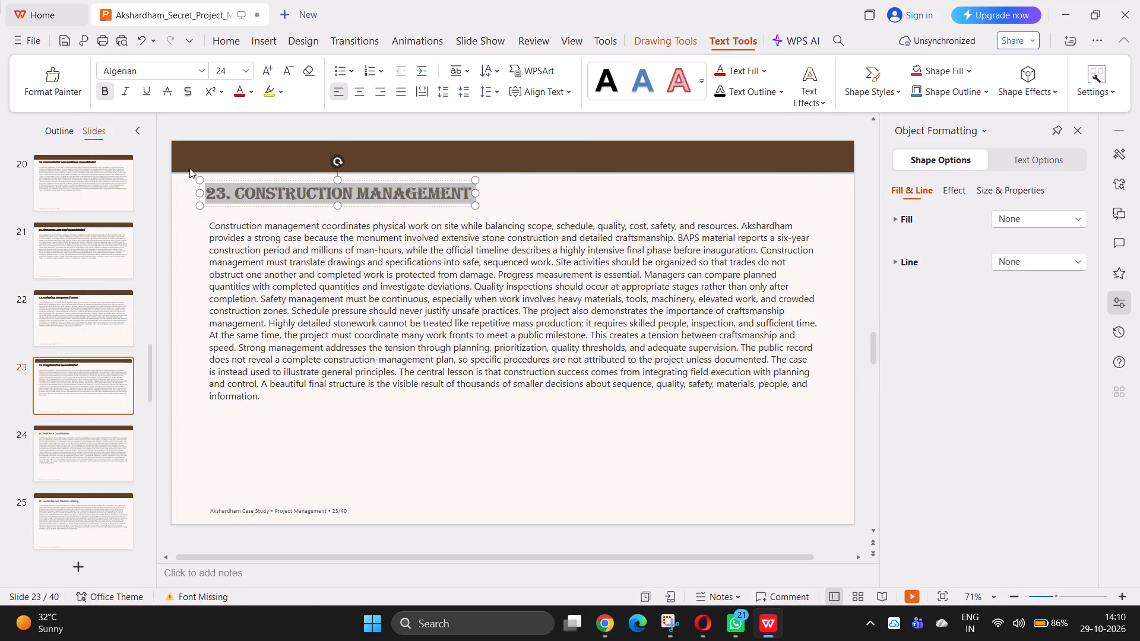
Set the font of the whole slide 24 title, "24. Workforce Coordination", to Algerian.
{"action": "left_click", "coordinate": [90, 431]}
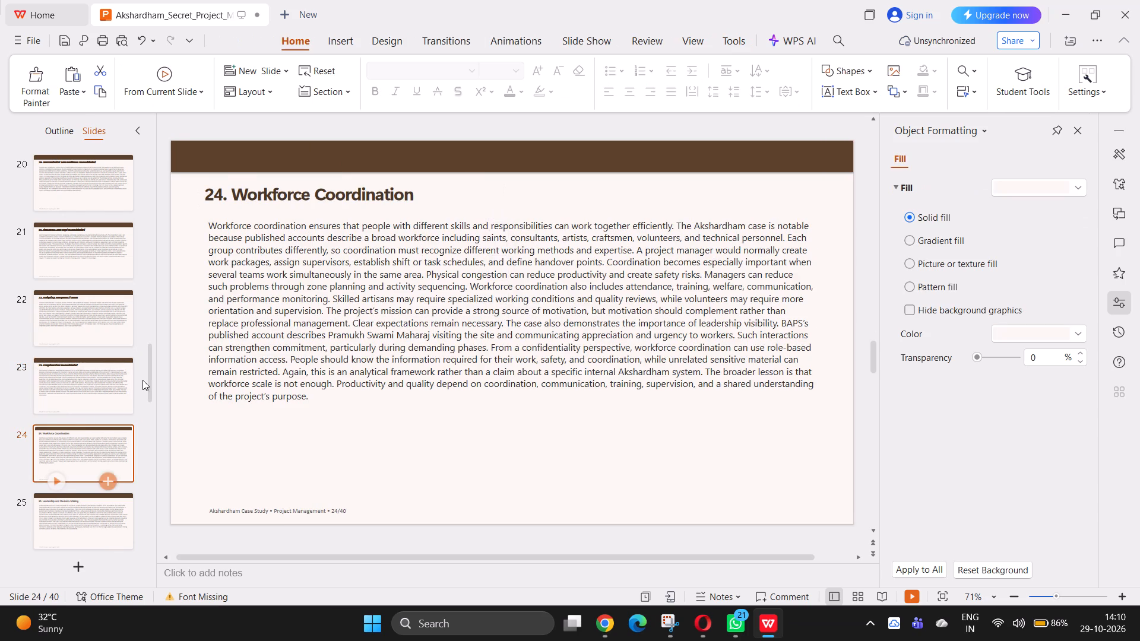
{"action": "triple_click", "coordinate": [303, 199]}
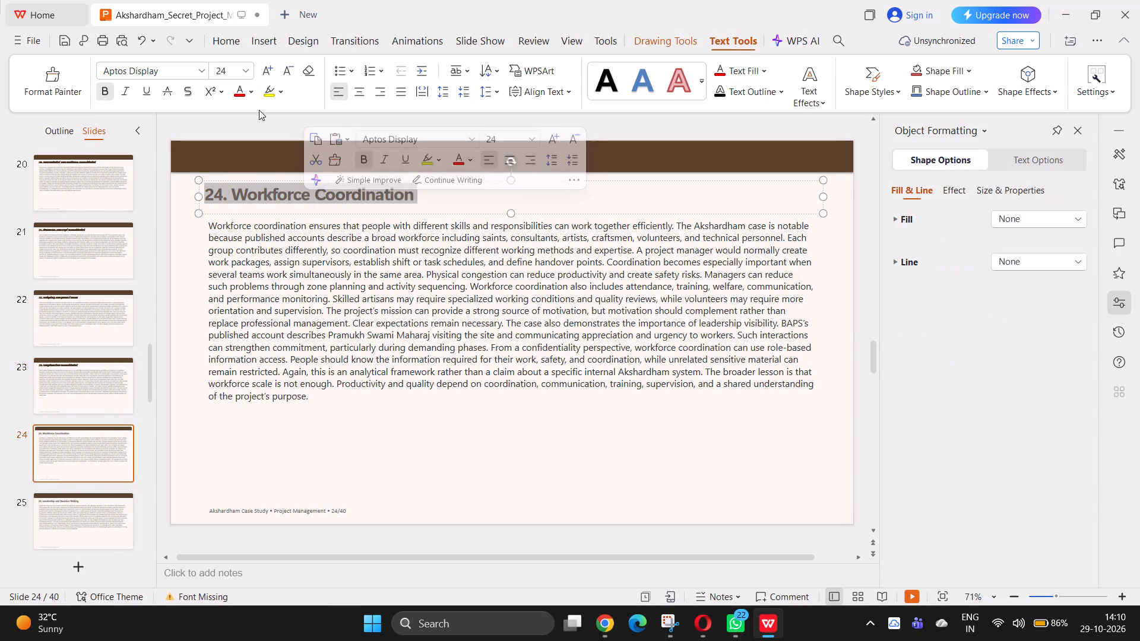
{"action": "left_click", "coordinate": [205, 71]}
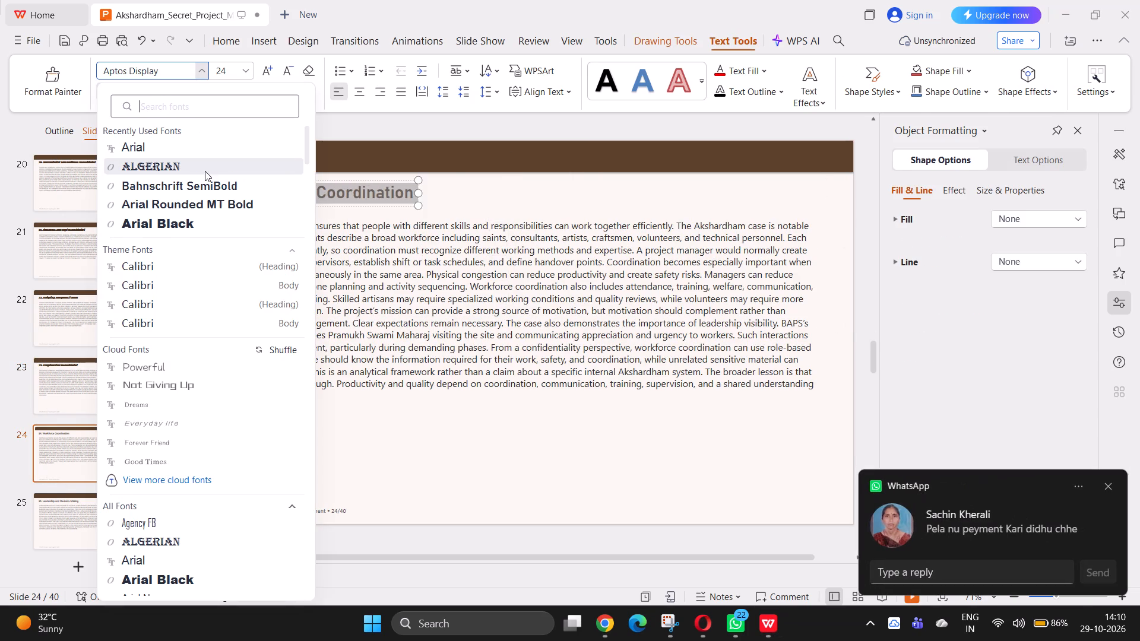
{"action": "left_click", "coordinate": [205, 167]}
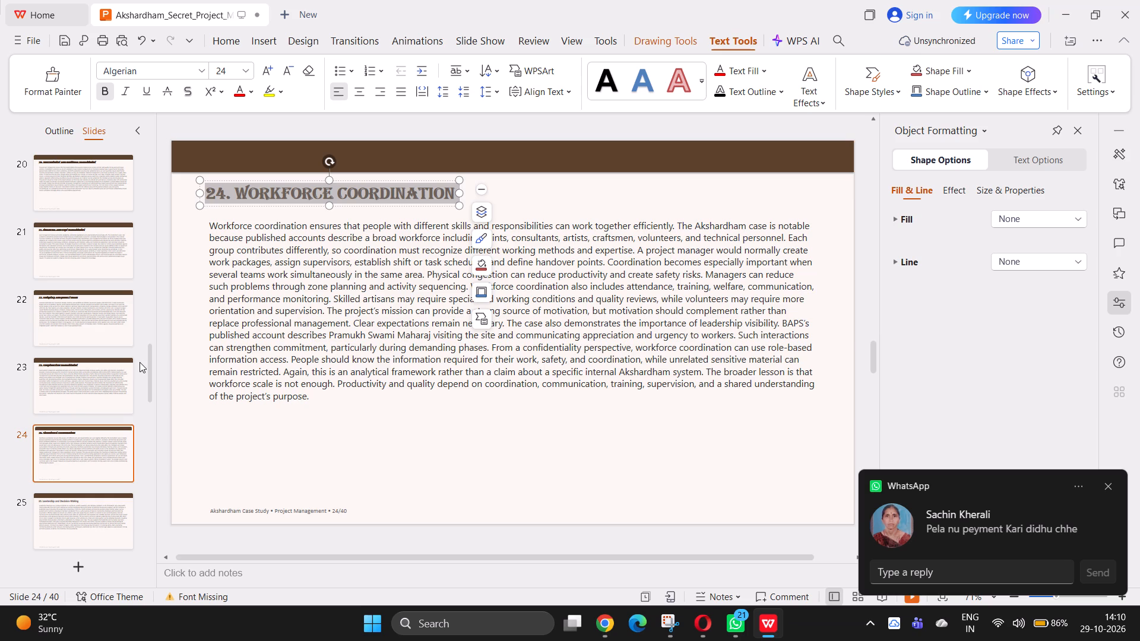
Set the font of the whole slide 25 title, "25. Leadership and Decision-Making", to Algerian.
{"action": "left_click", "coordinate": [91, 528]}
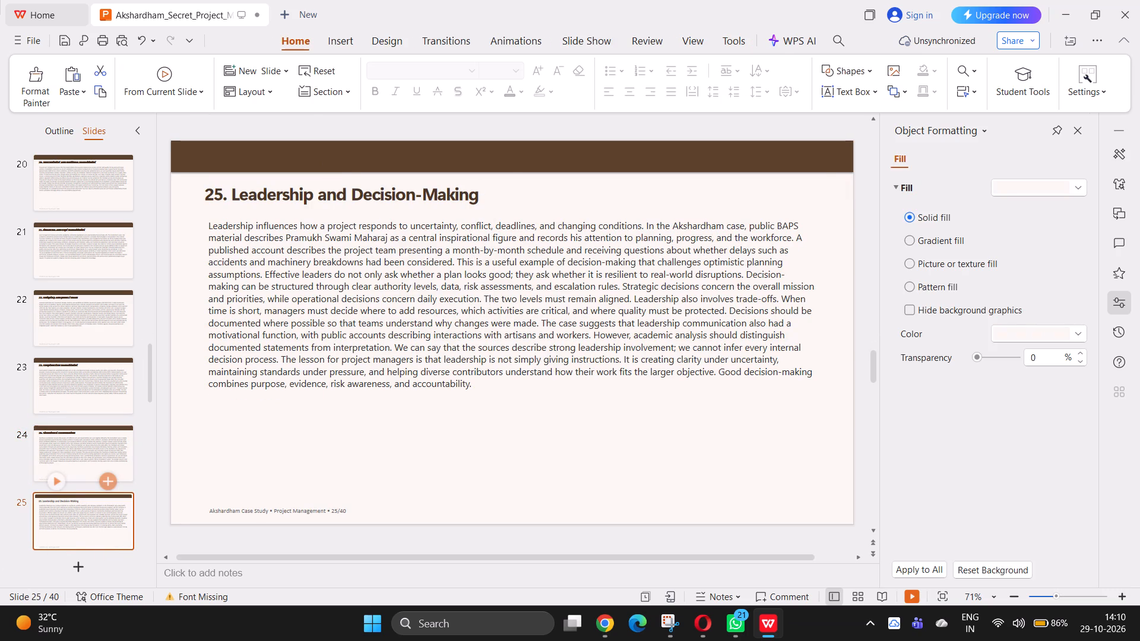
{"action": "triple_click", "coordinate": [337, 195]}
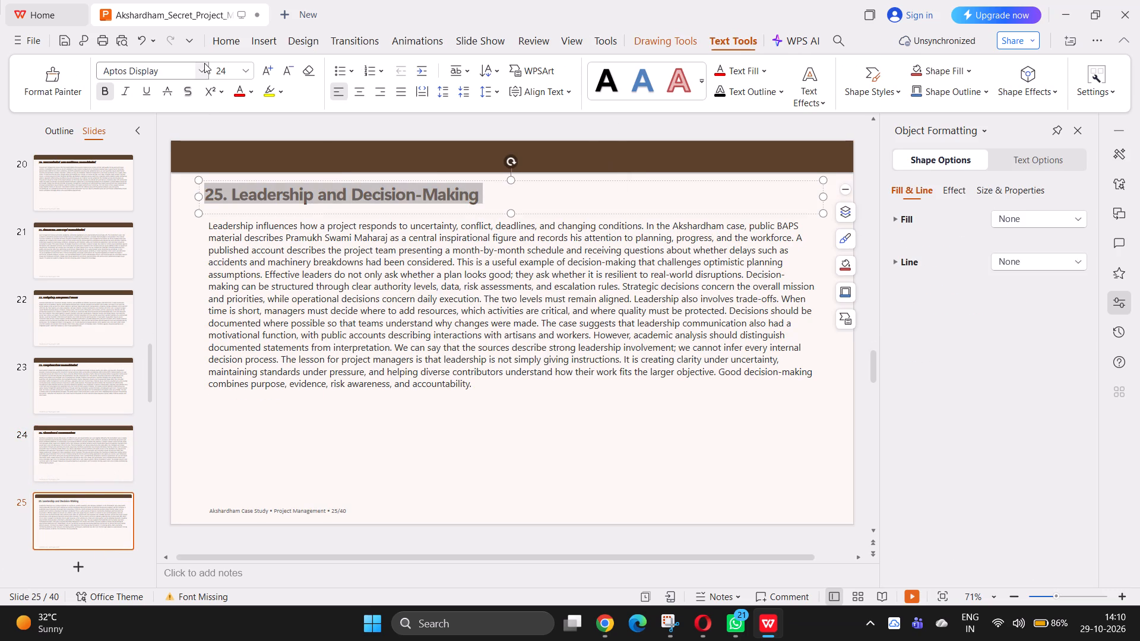
{"action": "left_click", "coordinate": [204, 65]}
{"action": "left_click", "coordinate": [207, 161]}
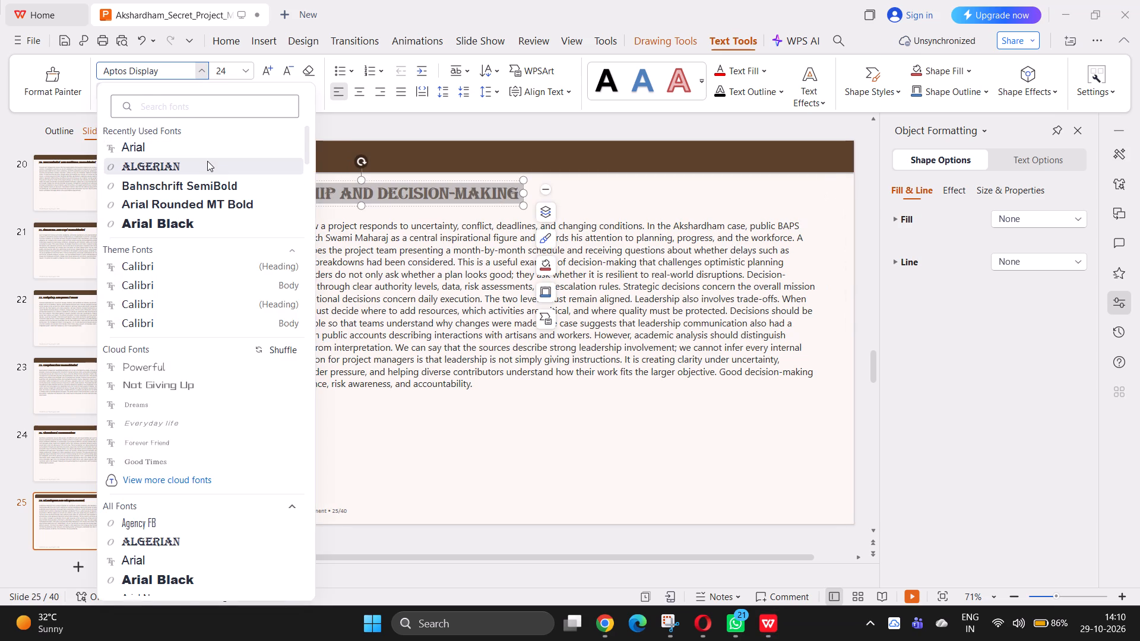
Set the font of the whole slide 26 title, "26. Conflict Management", to Algerian.
{"action": "scroll", "coordinate": [83, 370], "scroll_direction": "down", "scroll_amount": 2}
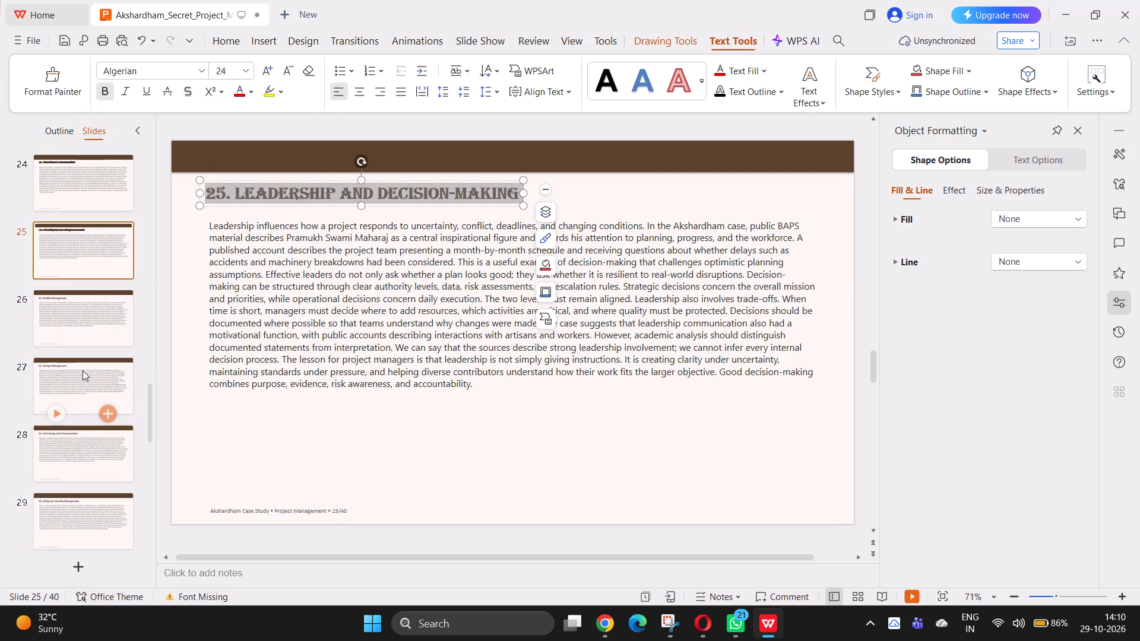
{"action": "scroll", "coordinate": [83, 370], "scroll_direction": "down", "scroll_amount": 1}
{"action": "left_click", "coordinate": [88, 252]}
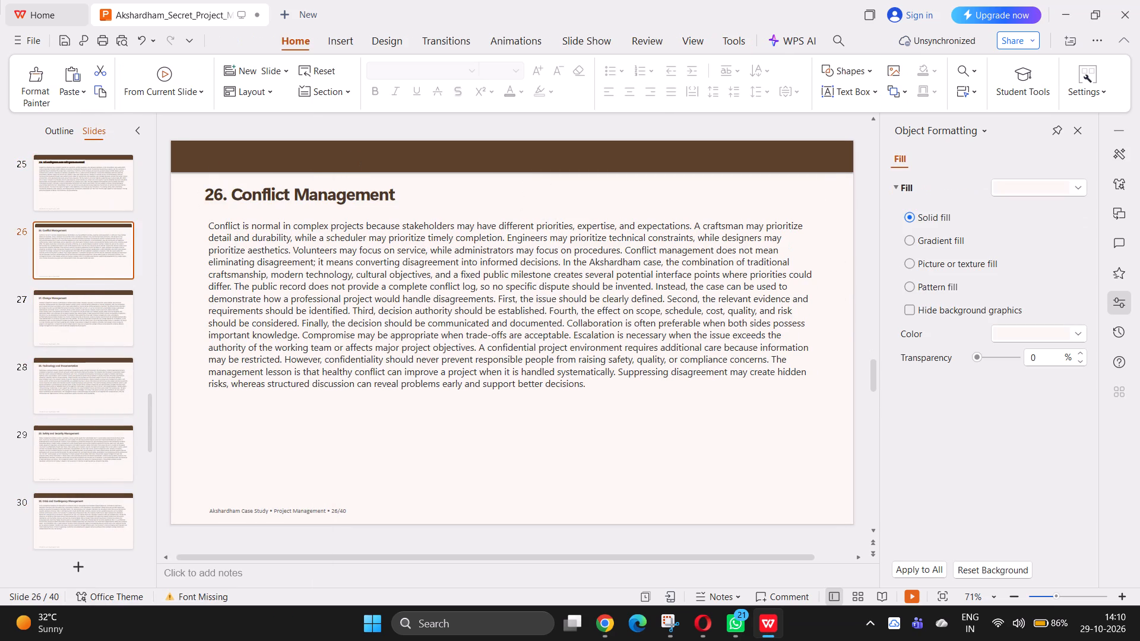
{"action": "triple_click", "coordinate": [315, 189]}
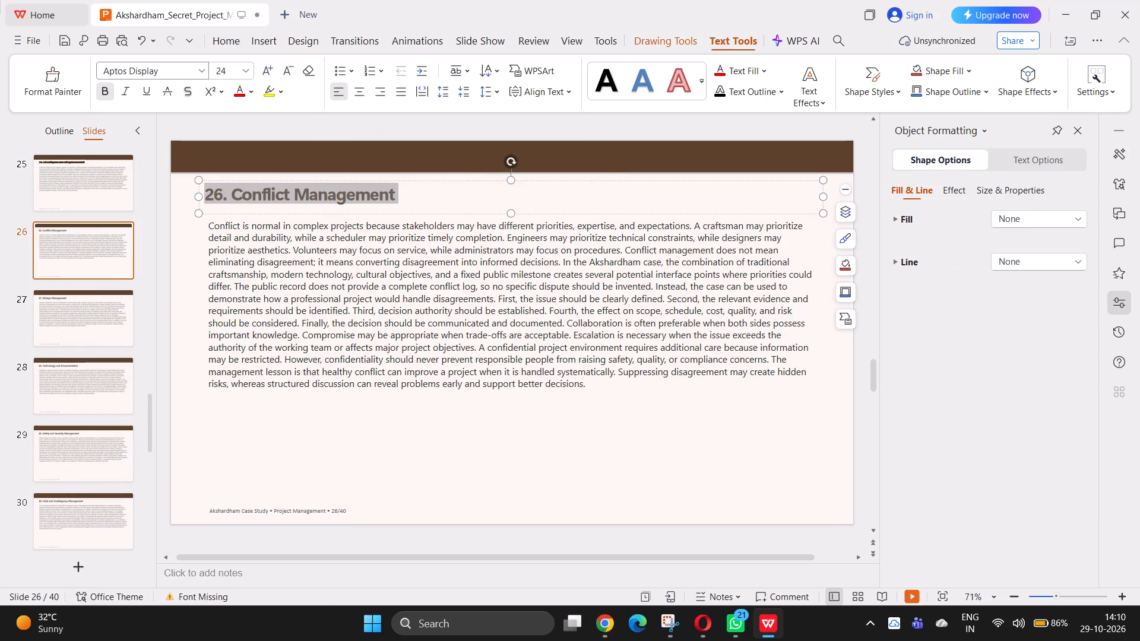
{"action": "left_click", "coordinate": [199, 72]}
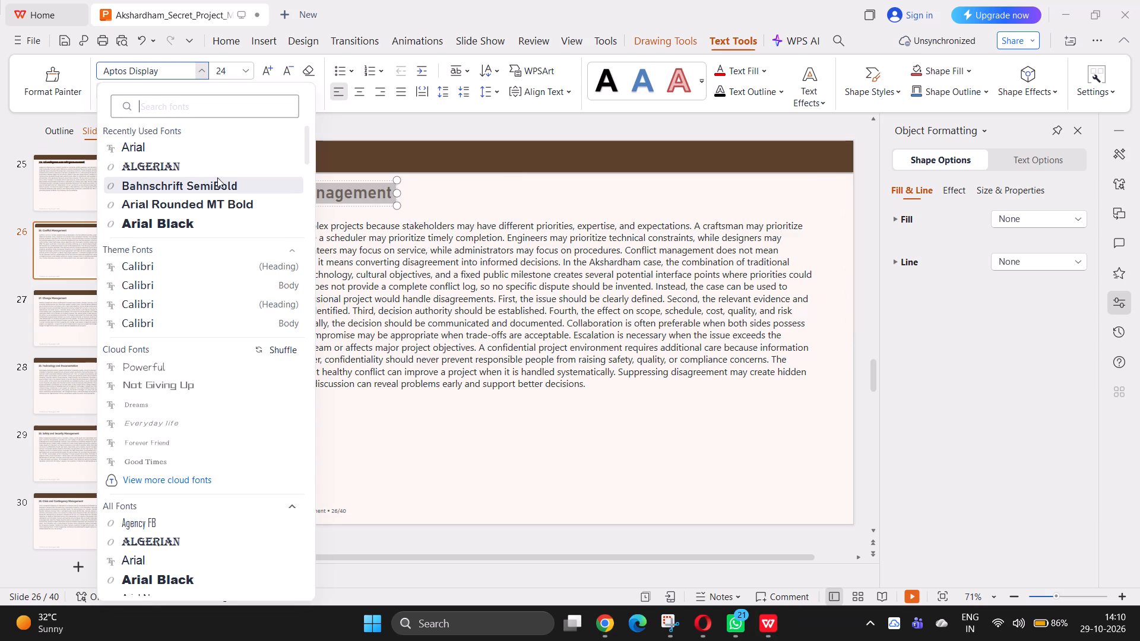
{"action": "left_click", "coordinate": [216, 169]}
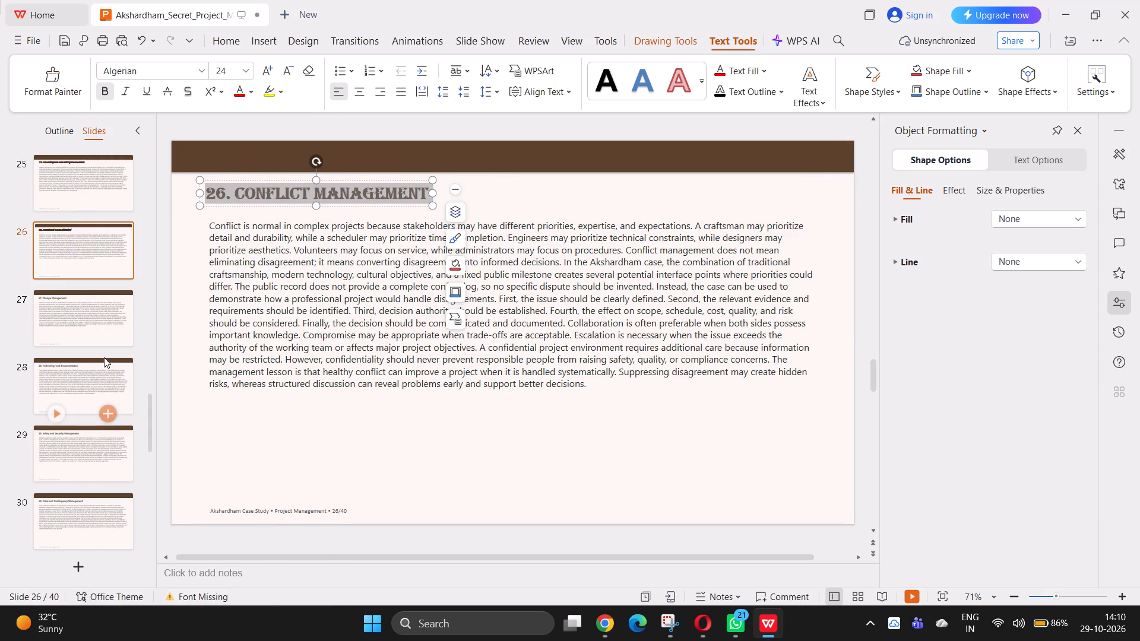
Set the font of the whole slide 27 title, "27. Change Management", to Algerian.
{"action": "left_click", "coordinate": [99, 326]}
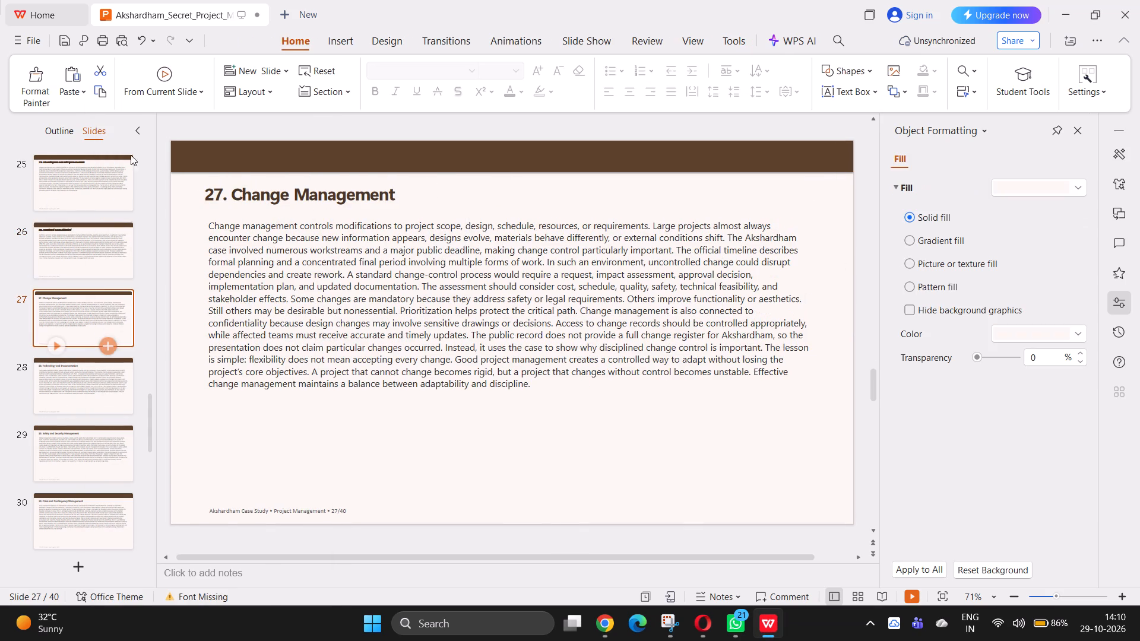
{"action": "triple_click", "coordinate": [265, 195]}
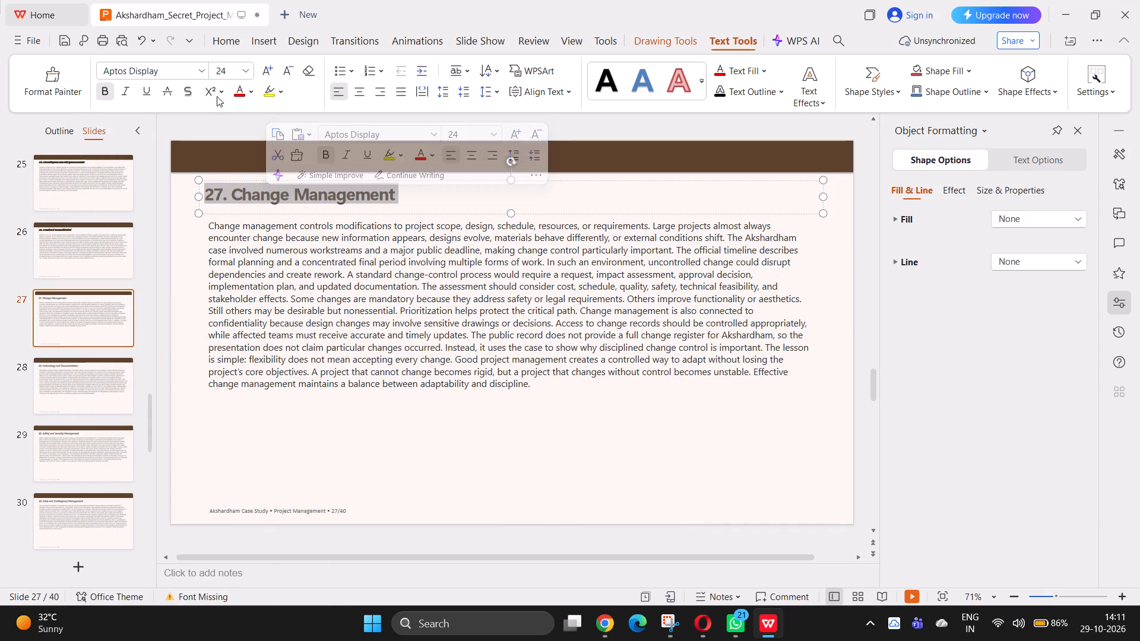
{"action": "left_click", "coordinate": [202, 72]}
{"action": "left_click", "coordinate": [201, 164]}
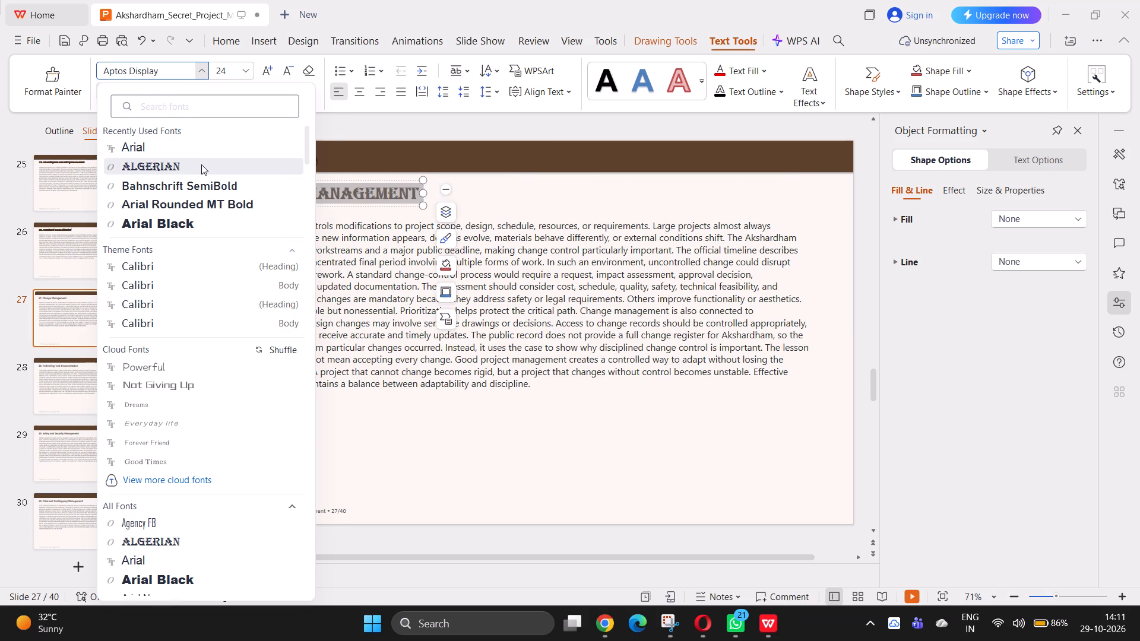
Set the font of the whole slide 28 title, "28. Technology and Documentation", to Algerian.
{"action": "left_click", "coordinate": [94, 372]}
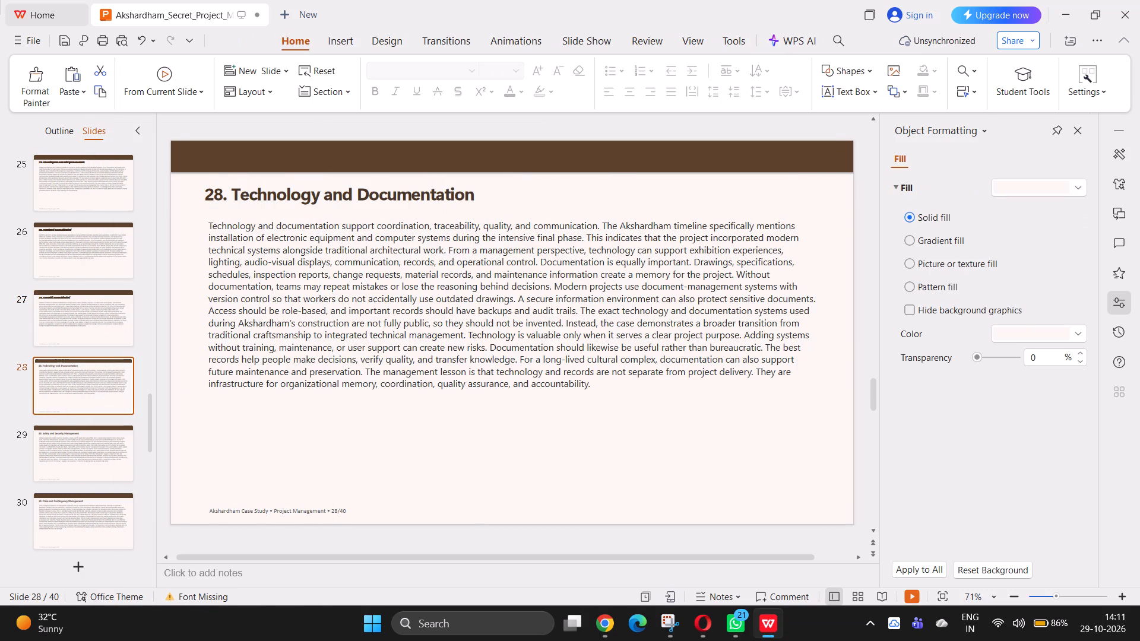
{"action": "triple_click", "coordinate": [340, 196]}
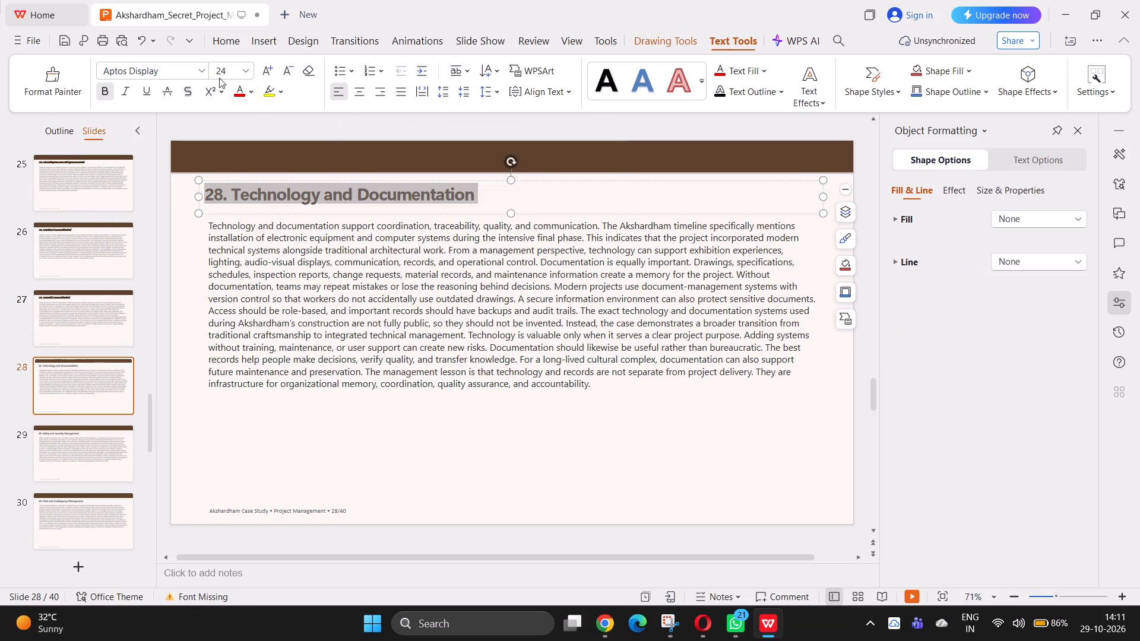
{"action": "left_click", "coordinate": [199, 68]}
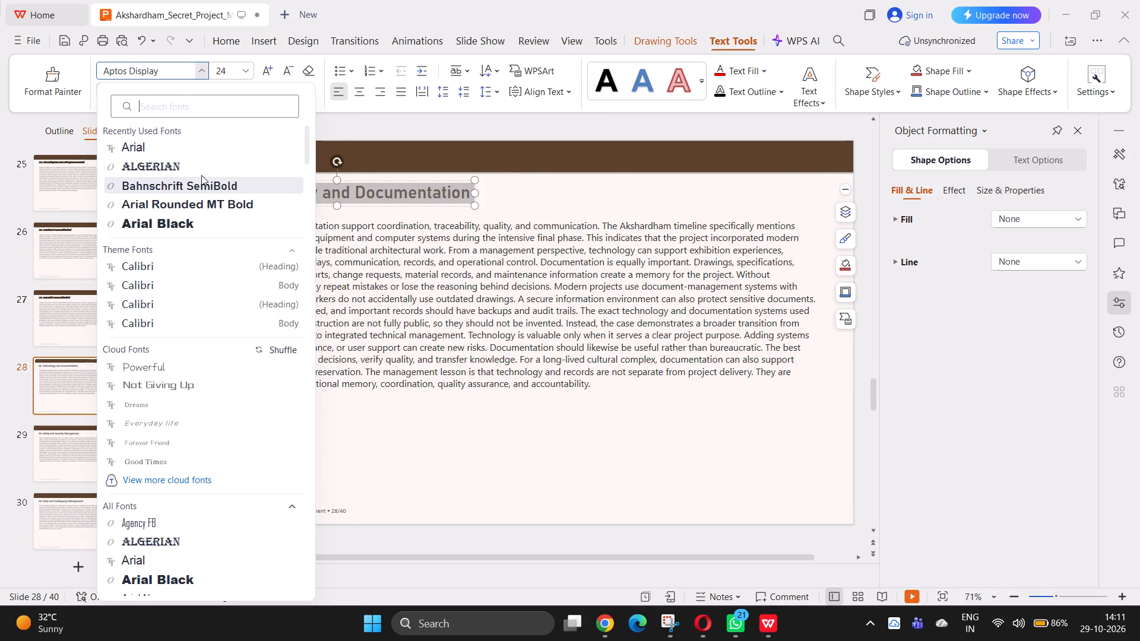
{"action": "left_click", "coordinate": [202, 173]}
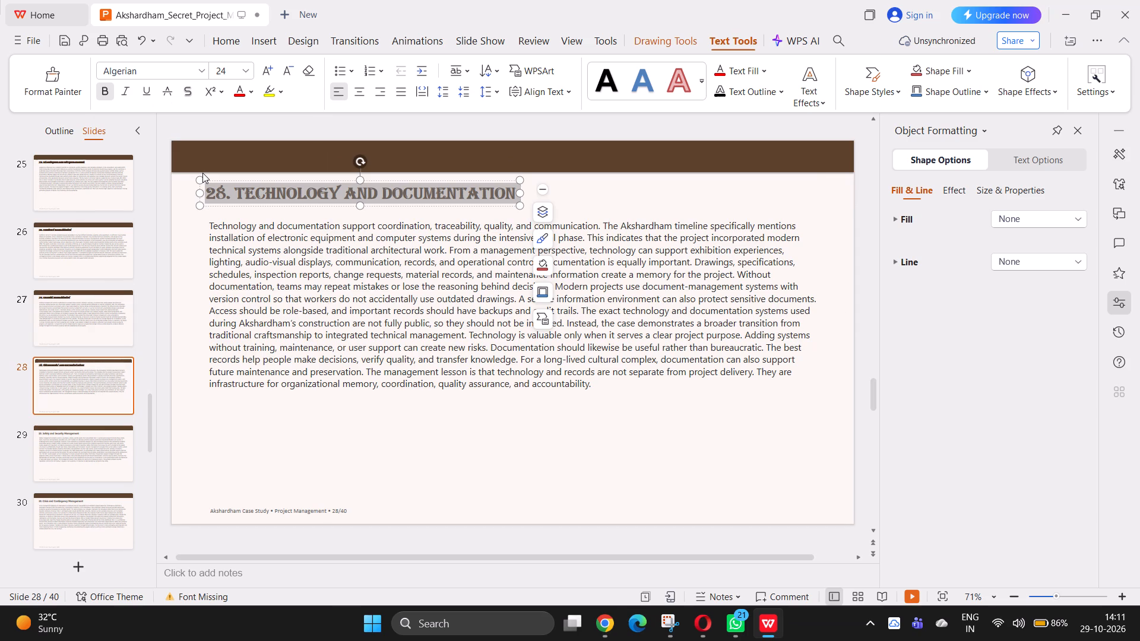
{"action": "left_click", "coordinate": [202, 173]}
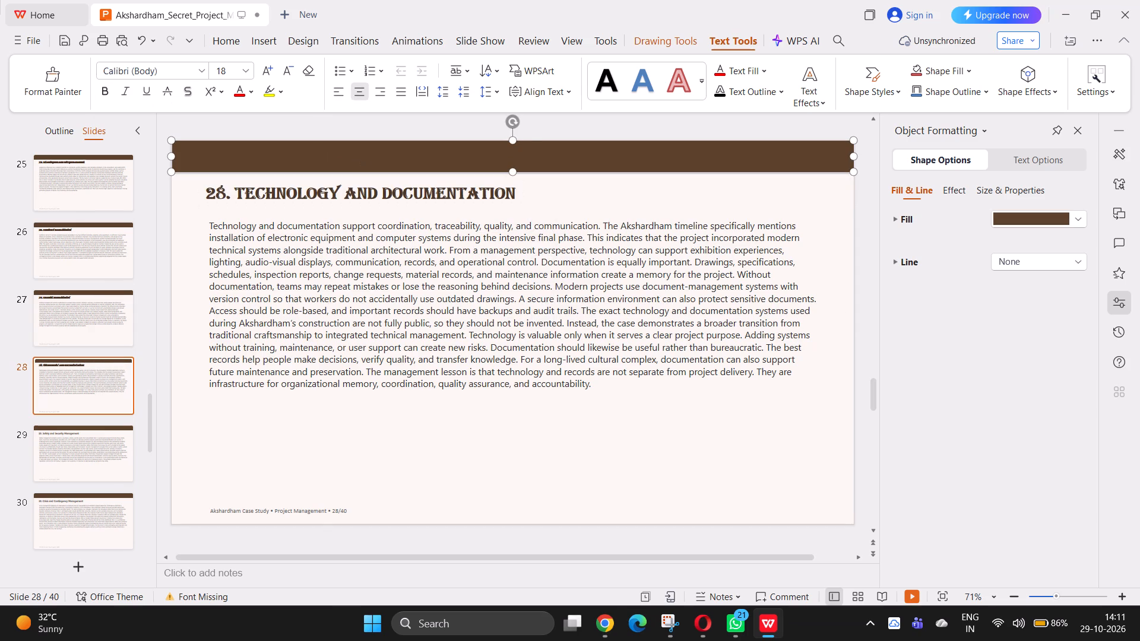
Set the font of the whole slide 29 title, "29. Safety and Security Management", to Algerian.
{"action": "left_click", "coordinate": [88, 457]}
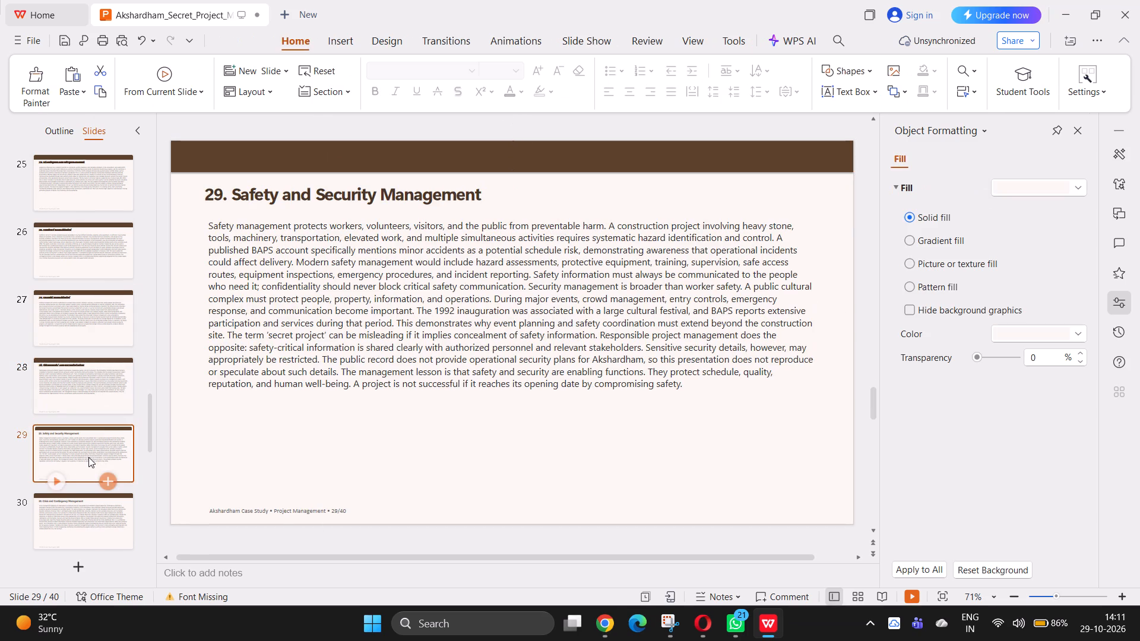
{"action": "double_click", "coordinate": [349, 193]}
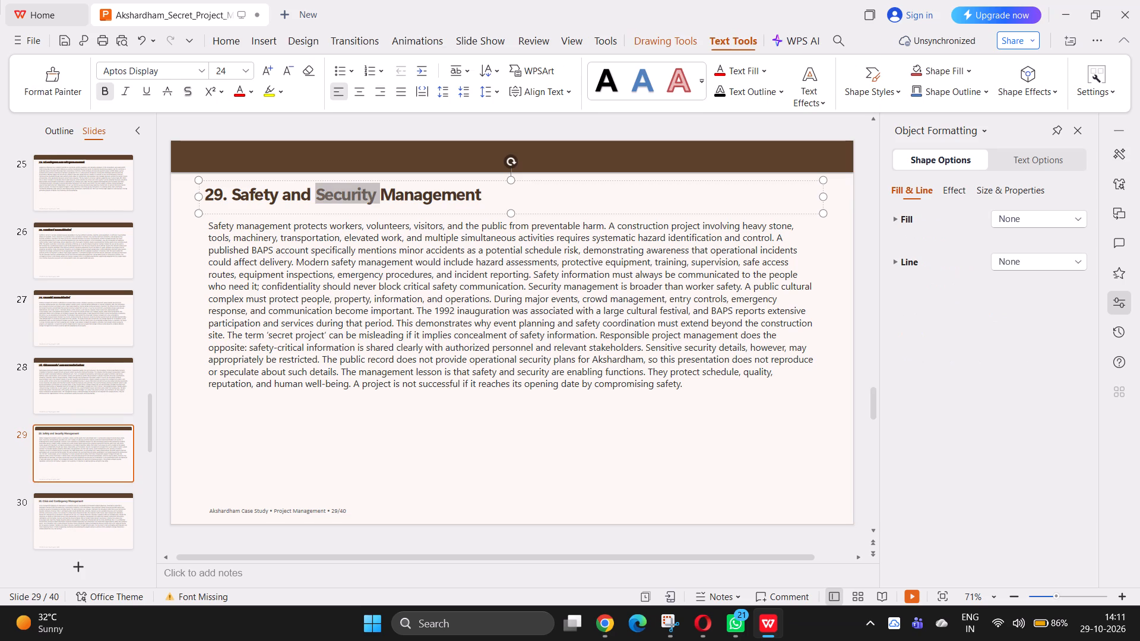
{"action": "double_click", "coordinate": [349, 193]}
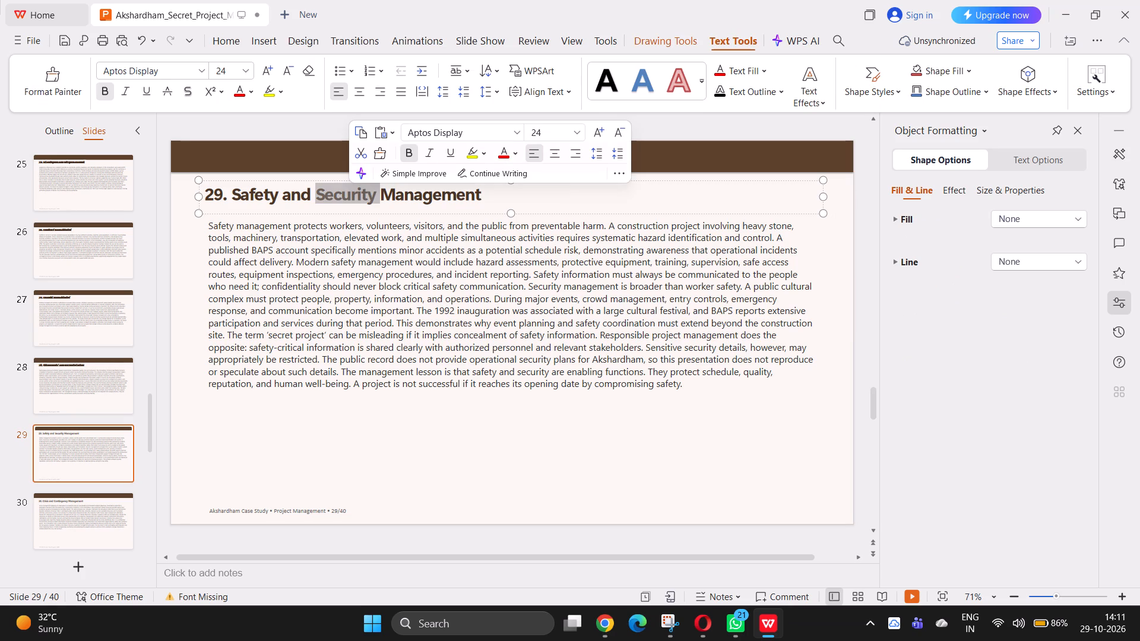
{"action": "left_click", "coordinate": [482, 193]}
{"action": "left_click", "coordinate": [480, 193]}
{"action": "left_click_drag", "start_coordinate": [480, 193], "coordinate": [208, 193]}
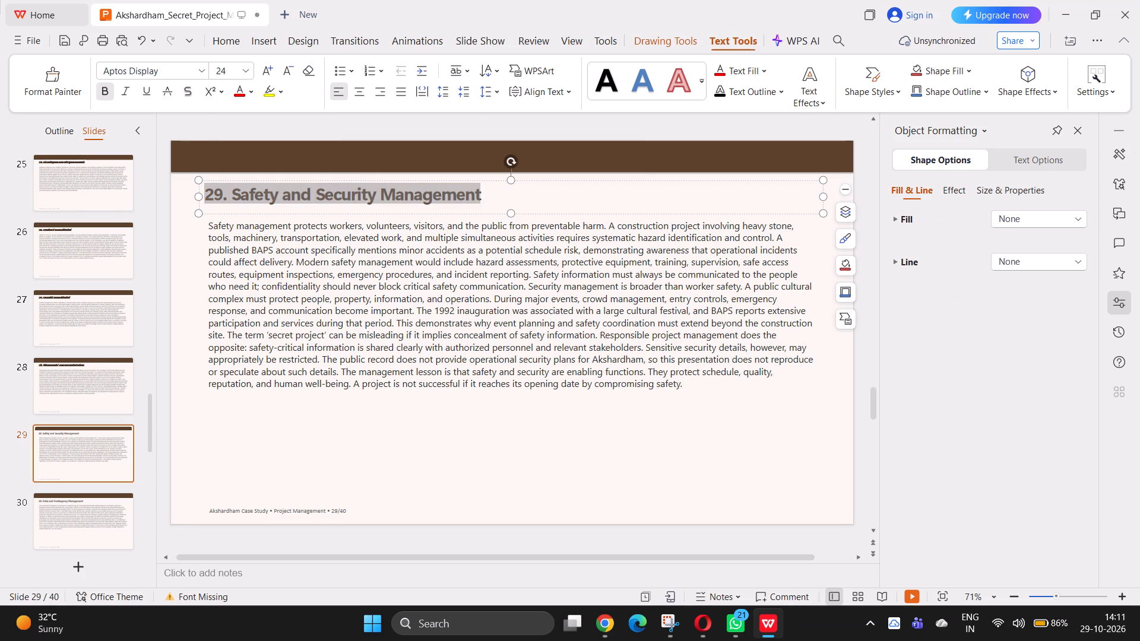
{"action": "left_click_drag", "start_coordinate": [208, 193], "coordinate": [208, 191]}
{"action": "left_click", "coordinate": [202, 68]}
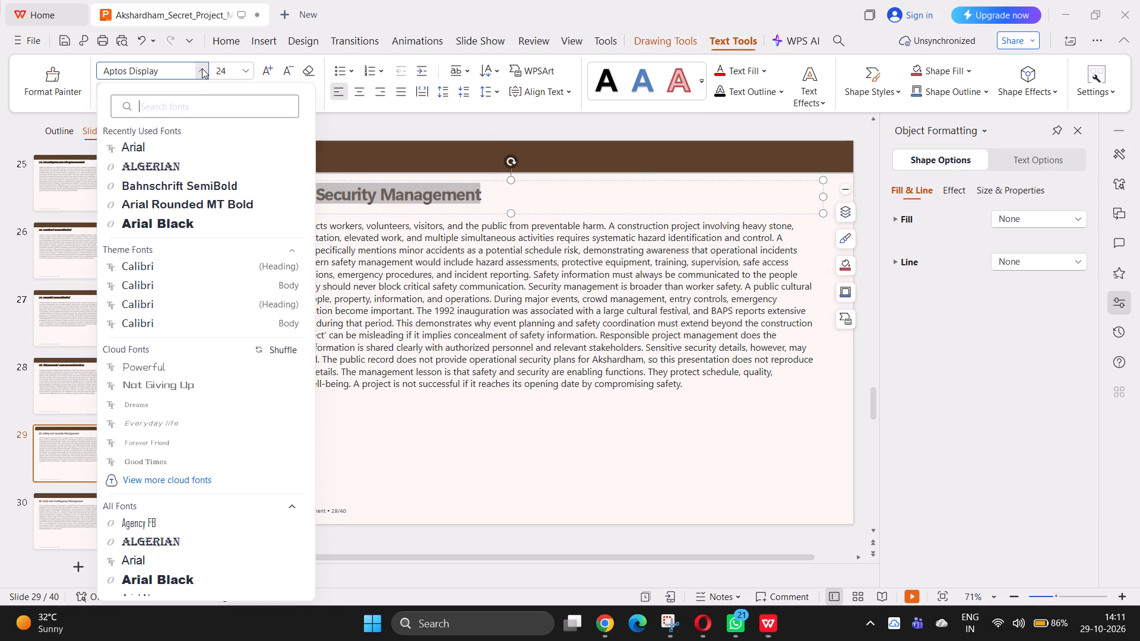
{"action": "left_click", "coordinate": [216, 163]}
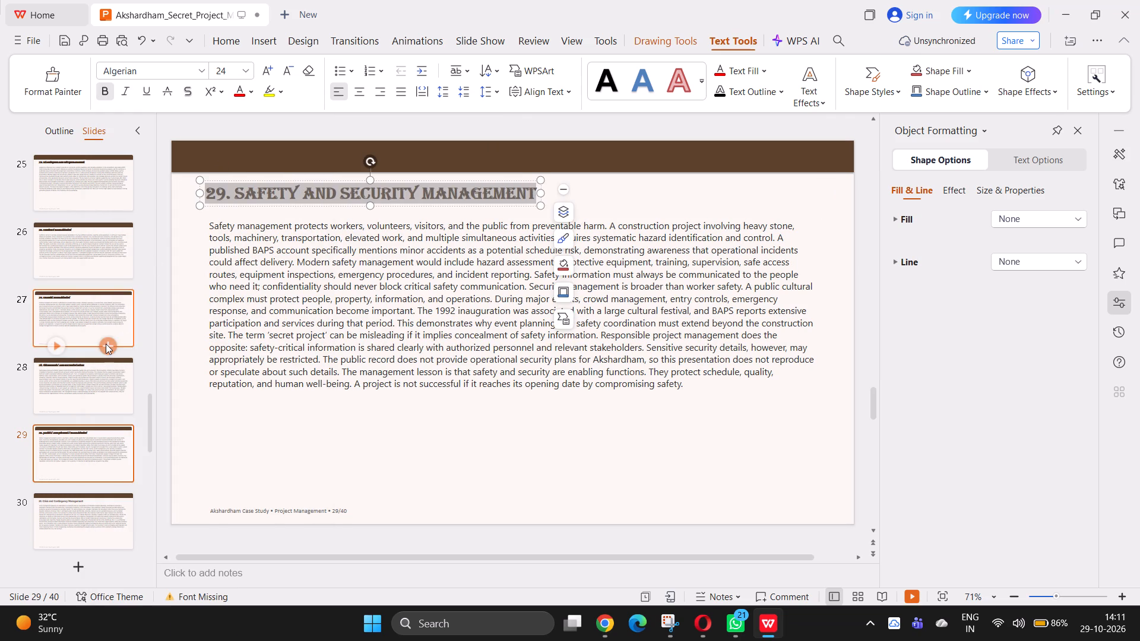
Set the font of the whole slide 30 title, "30. Crisis and Contingency Management", to Algerian.
{"action": "scroll", "coordinate": [106, 344], "scroll_direction": "down", "scroll_amount": 1}
{"action": "scroll", "coordinate": [106, 344], "scroll_direction": "up", "scroll_amount": 1}
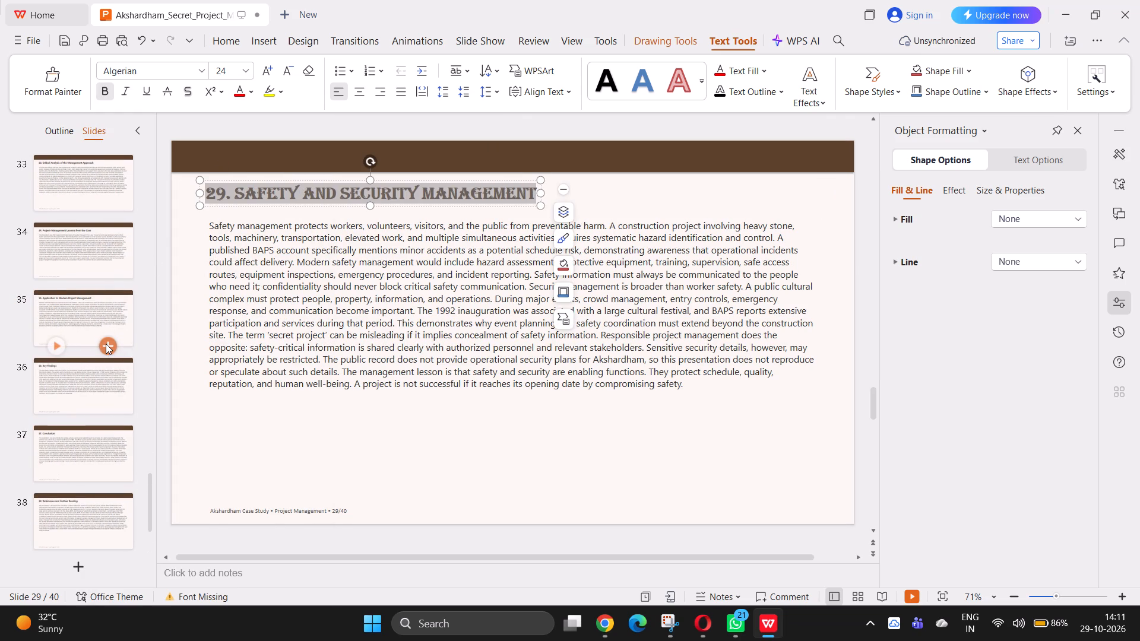
{"action": "scroll", "coordinate": [106, 344], "scroll_direction": "up", "scroll_amount": 3}
{"action": "left_click", "coordinate": [60, 167]}
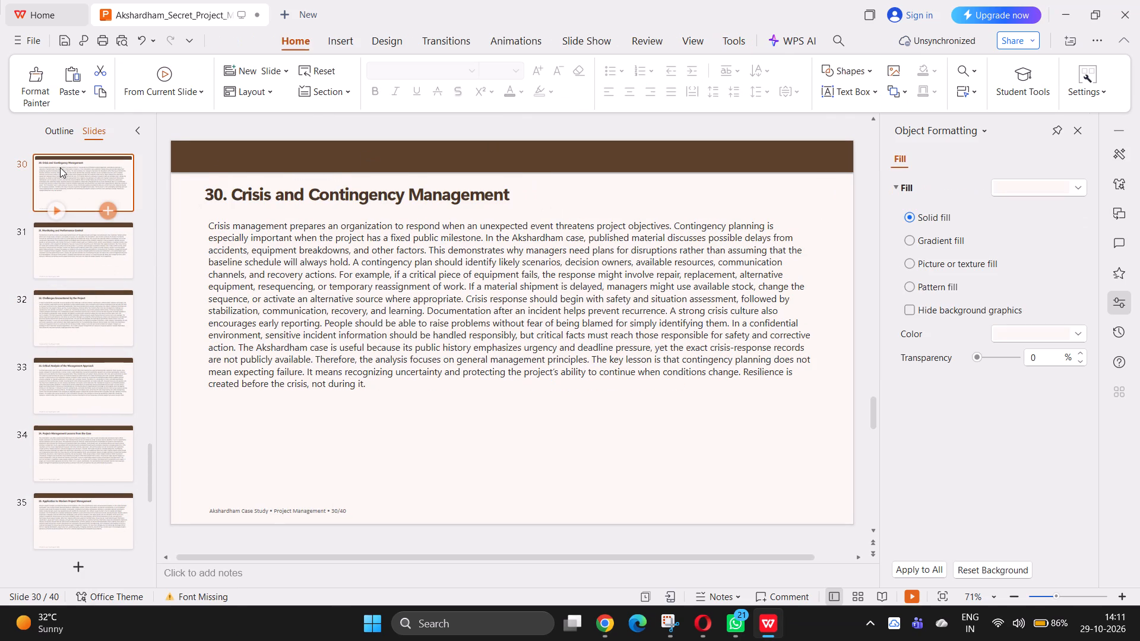
{"action": "triple_click", "coordinate": [340, 191]}
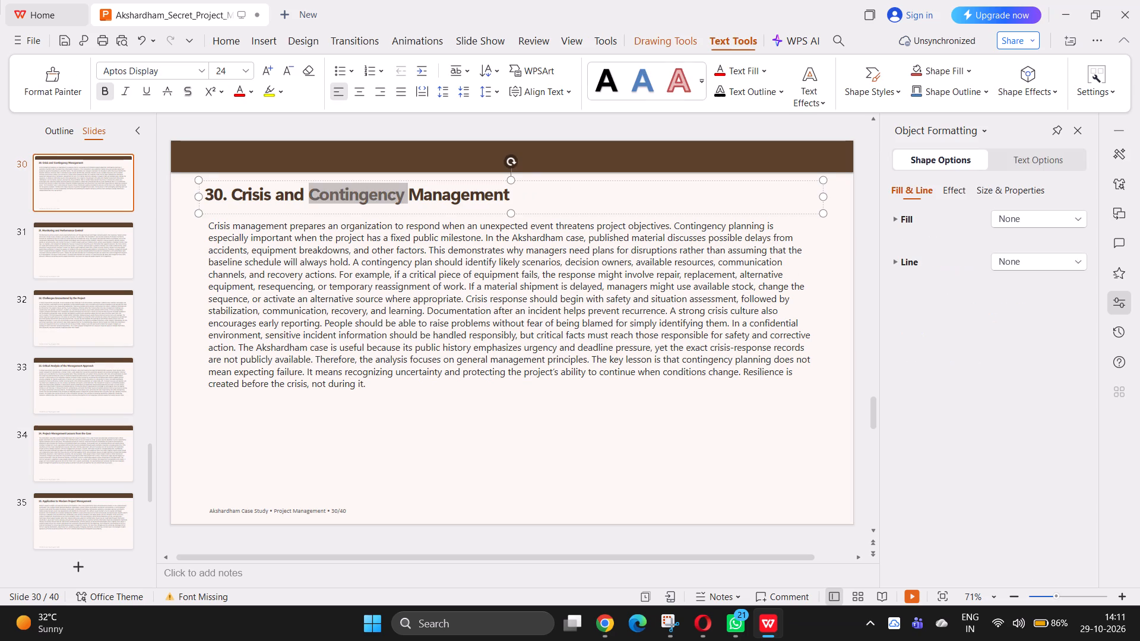
{"action": "left_click", "coordinate": [202, 73]}
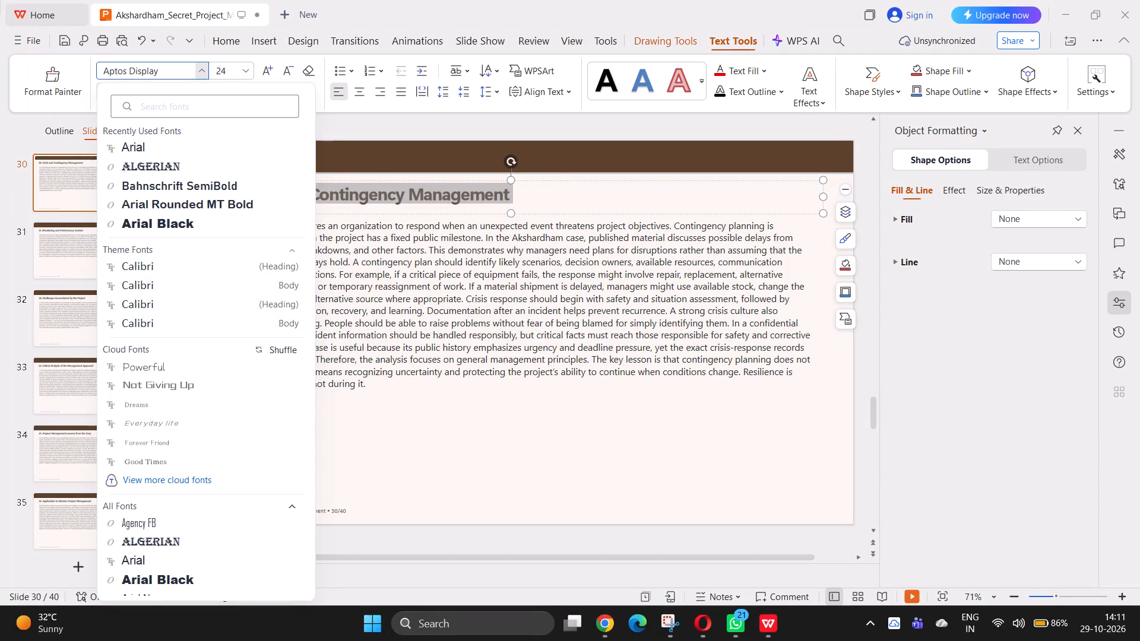
{"action": "left_click", "coordinate": [179, 170]}
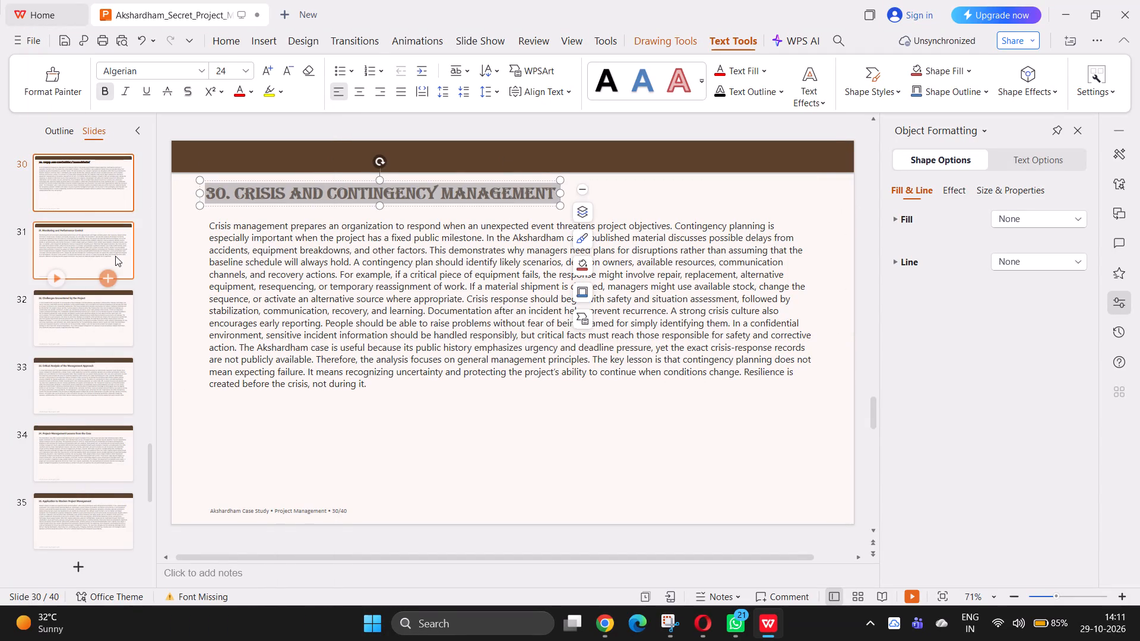
Set the font of the whole slide 31 title, "31. Monitoring and Performance Control", to Algerian.
{"action": "left_click", "coordinate": [116, 256]}
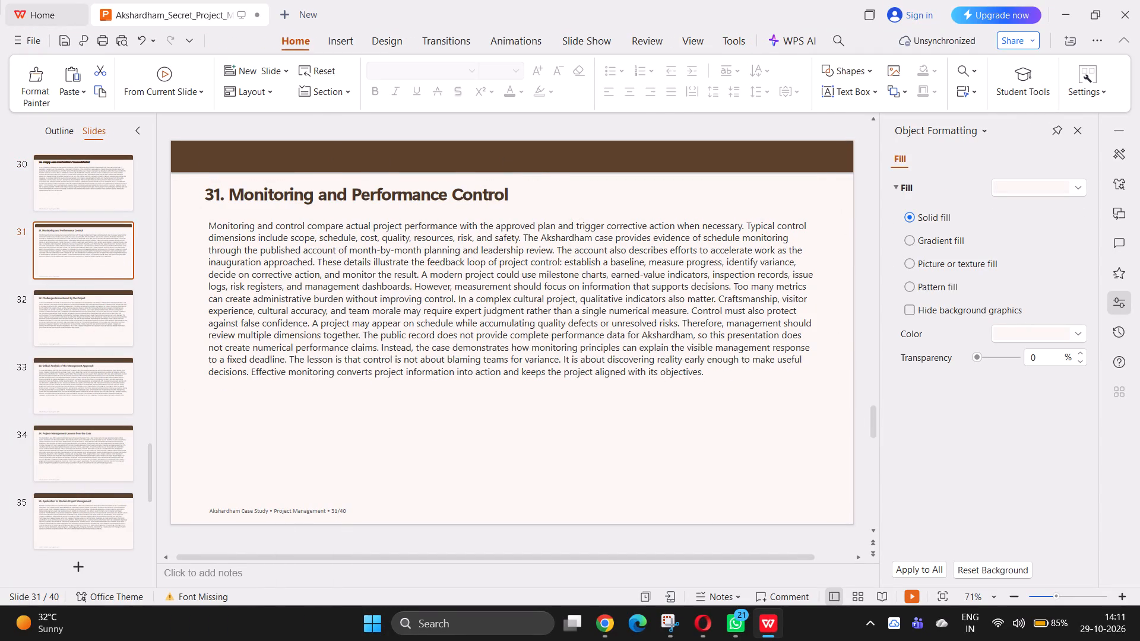
{"action": "triple_click", "coordinate": [337, 189]}
{"action": "left_click", "coordinate": [198, 71]}
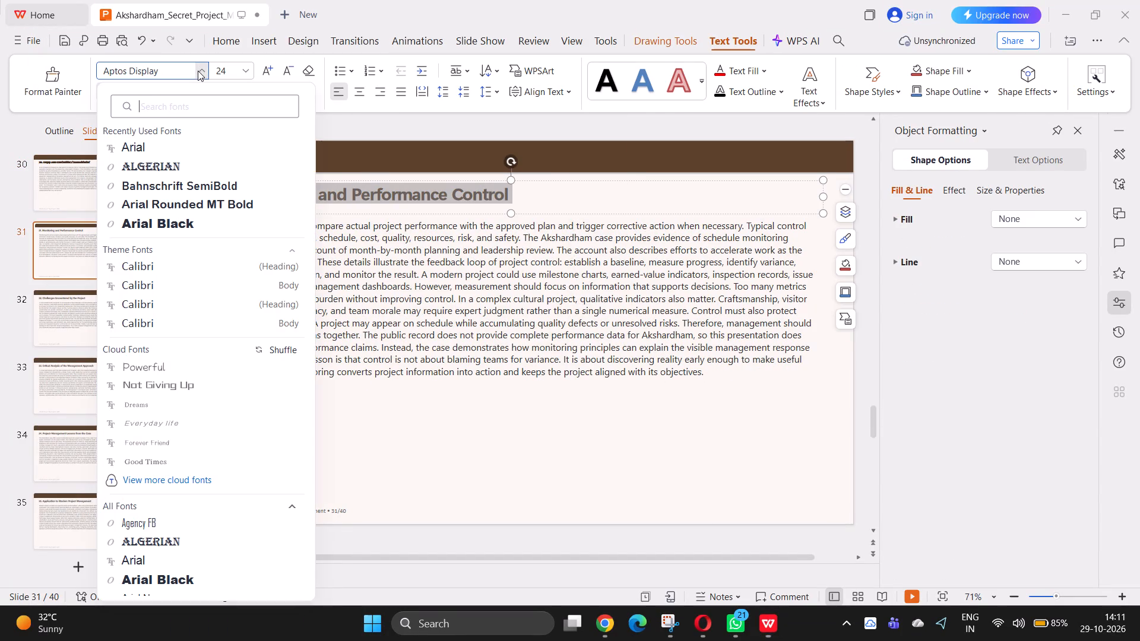
{"action": "left_click", "coordinate": [182, 169]}
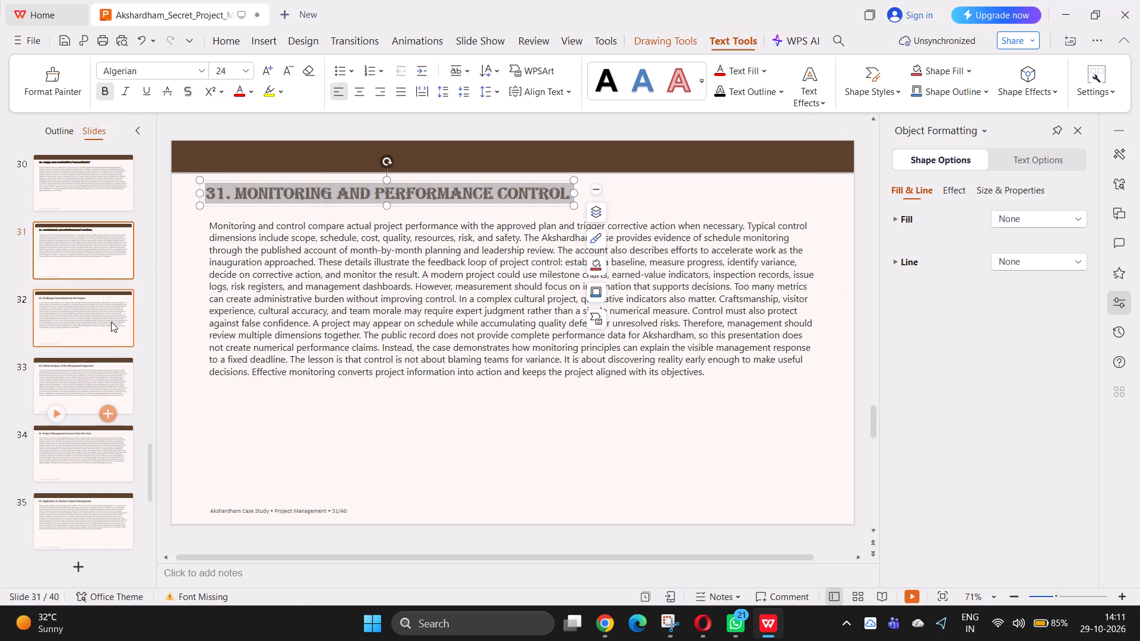
Set the font of the whole slide 32 title, "32. Challenges Encountered by the Project", to Algerian.
{"action": "left_click", "coordinate": [113, 310]}
{"action": "triple_click", "coordinate": [392, 194]}
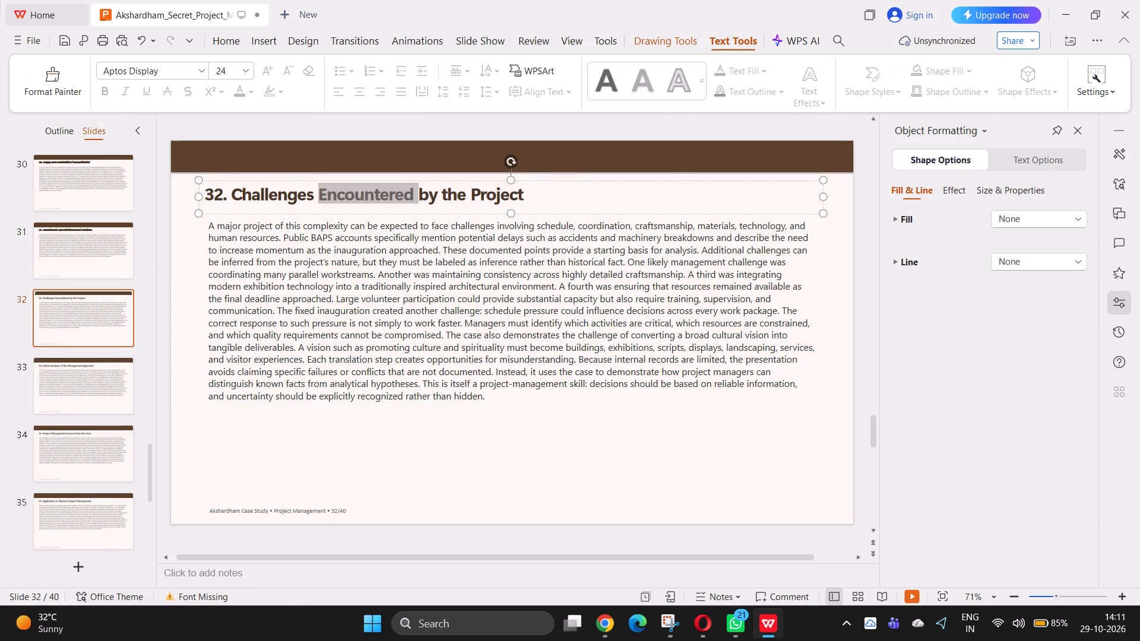
{"action": "left_click", "coordinate": [204, 70]}
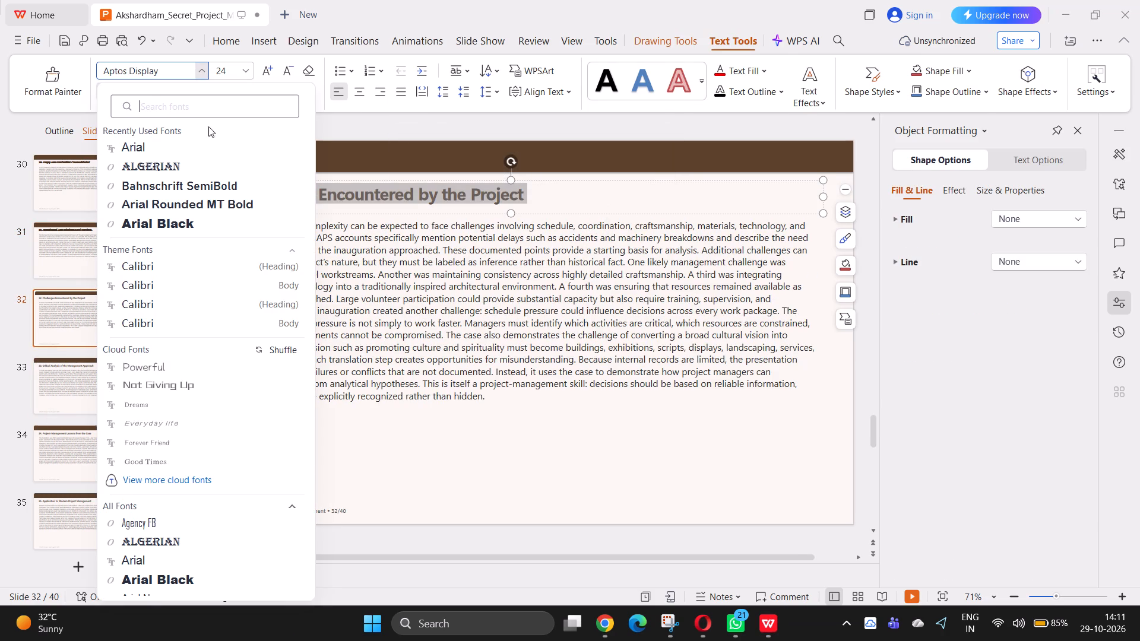
{"action": "left_click", "coordinate": [210, 168]}
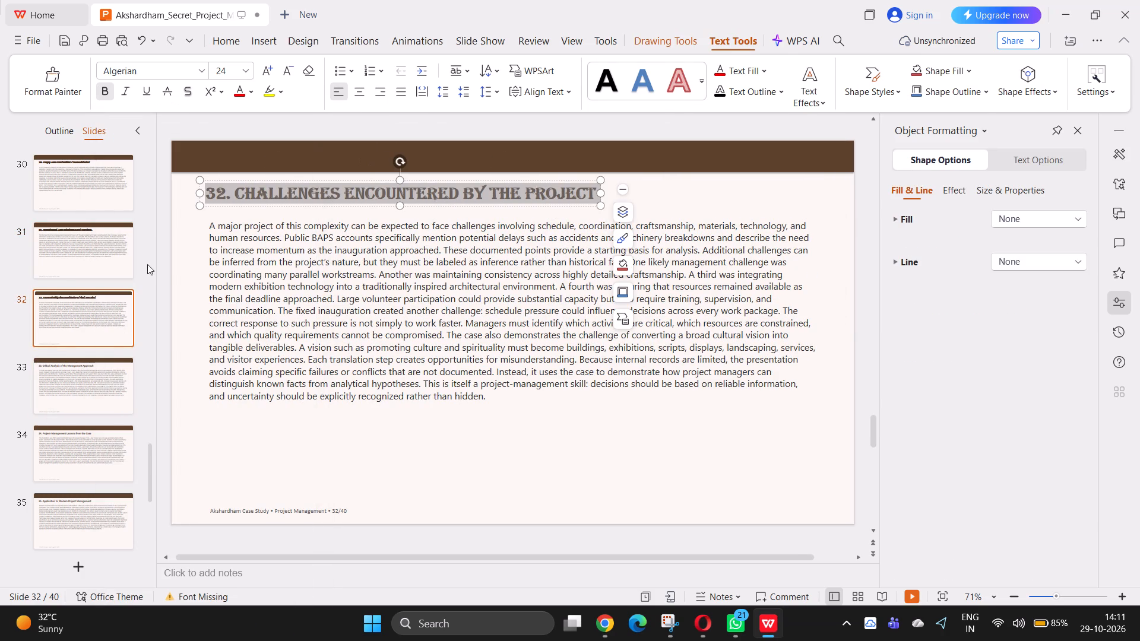
Set the font of the whole slide 33 title, "33. Critical Analysis of the Management Approach", to Algerian.
{"action": "left_click", "coordinate": [101, 391]}
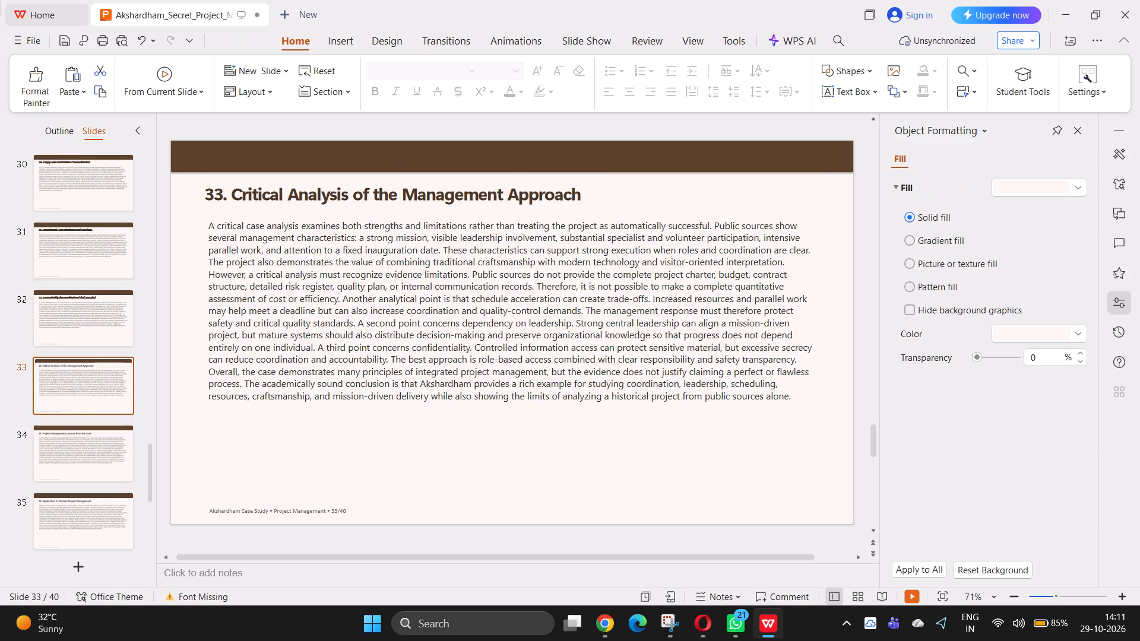
{"action": "triple_click", "coordinate": [362, 198]}
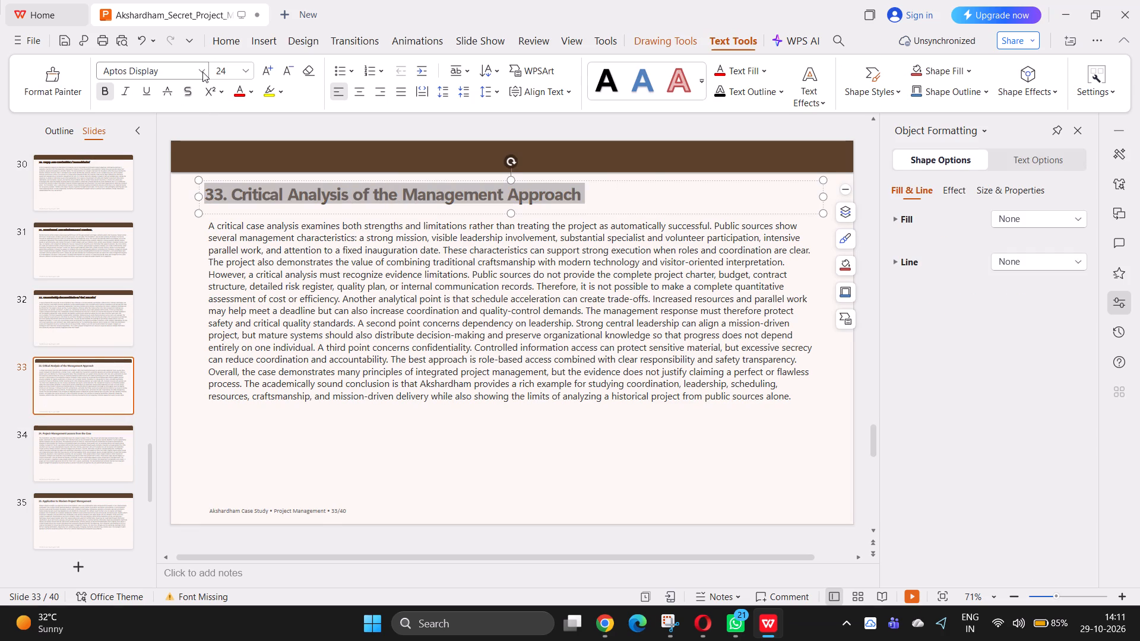
{"action": "left_click", "coordinate": [202, 72]}
{"action": "left_click", "coordinate": [175, 170]}
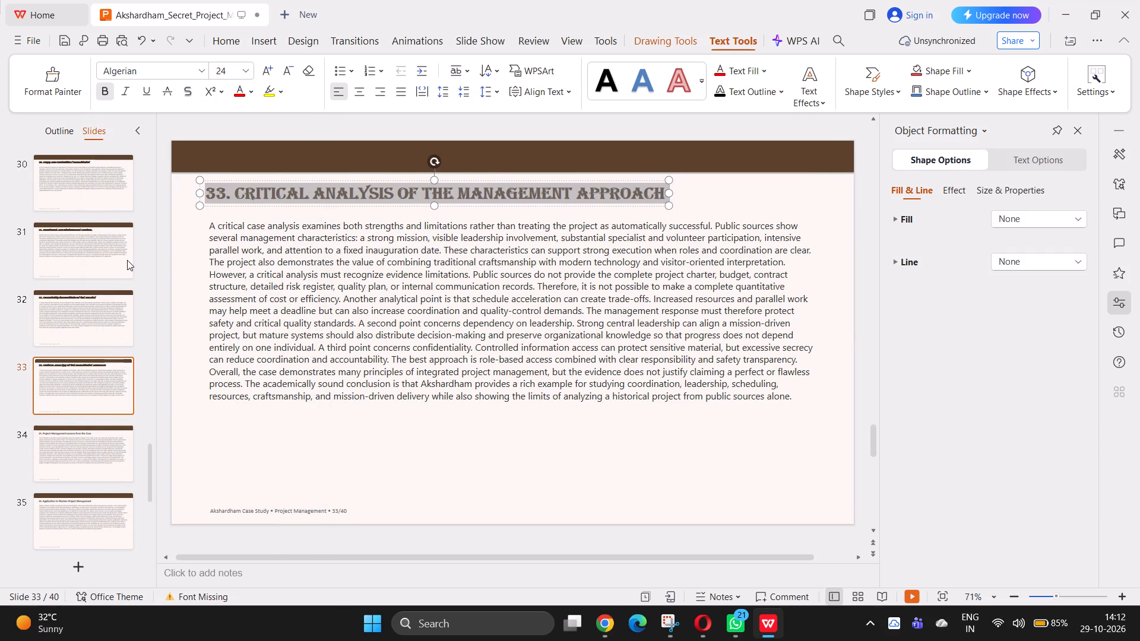
Set the font of the whole slide 34 title, "34. Project-Management Lessons from the Case", to Algerian.
{"action": "left_click", "coordinate": [85, 469]}
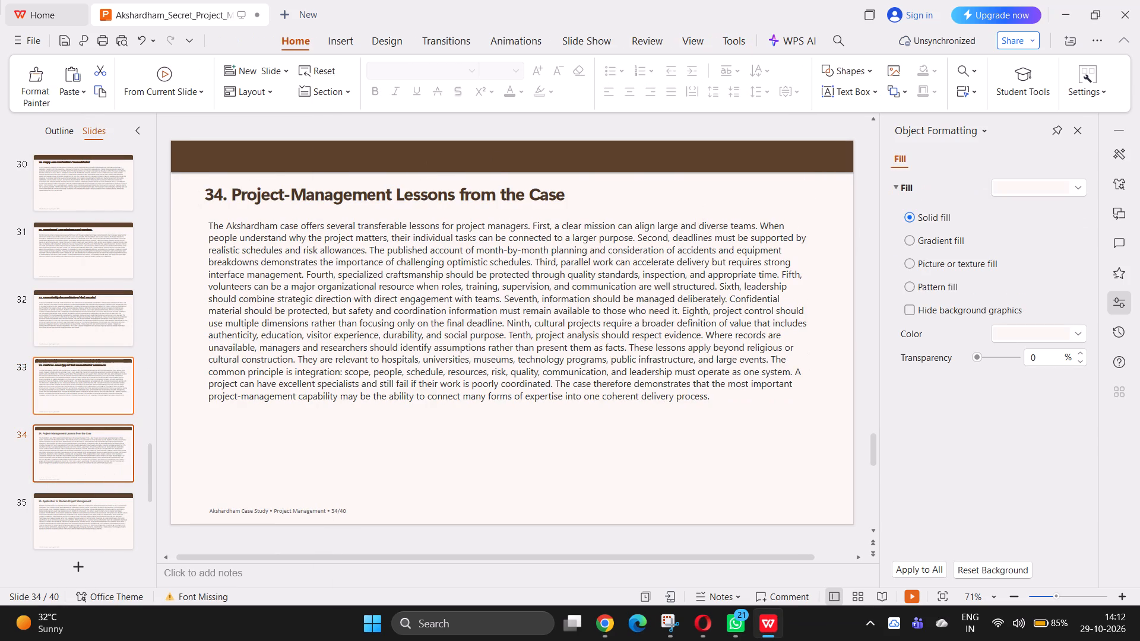
{"action": "triple_click", "coordinate": [416, 190]}
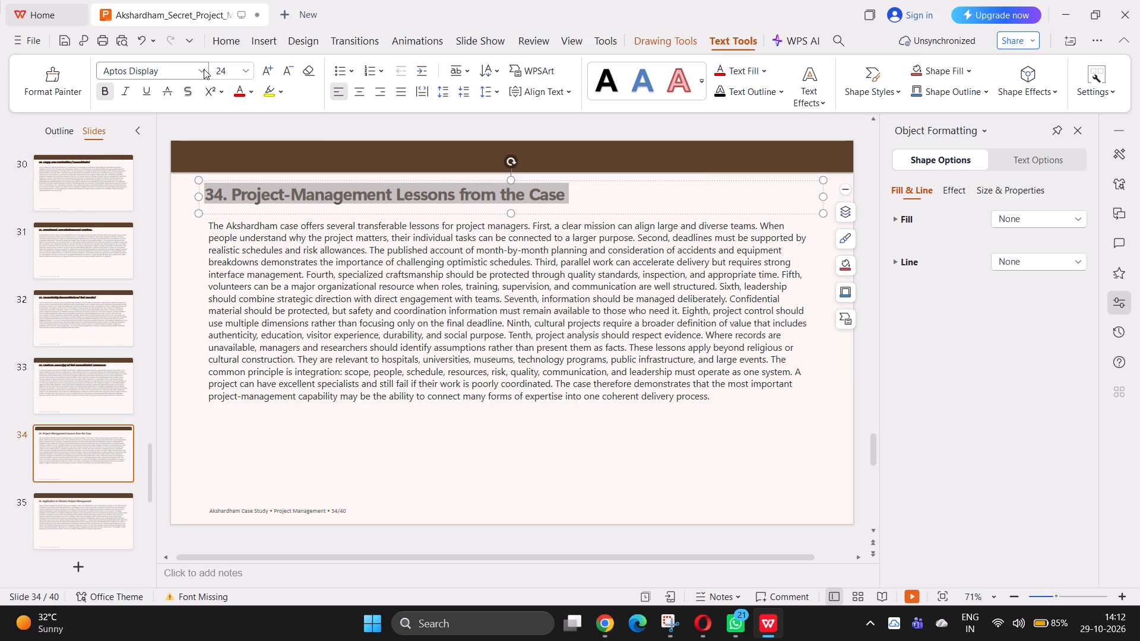
{"action": "left_click", "coordinate": [204, 69]}
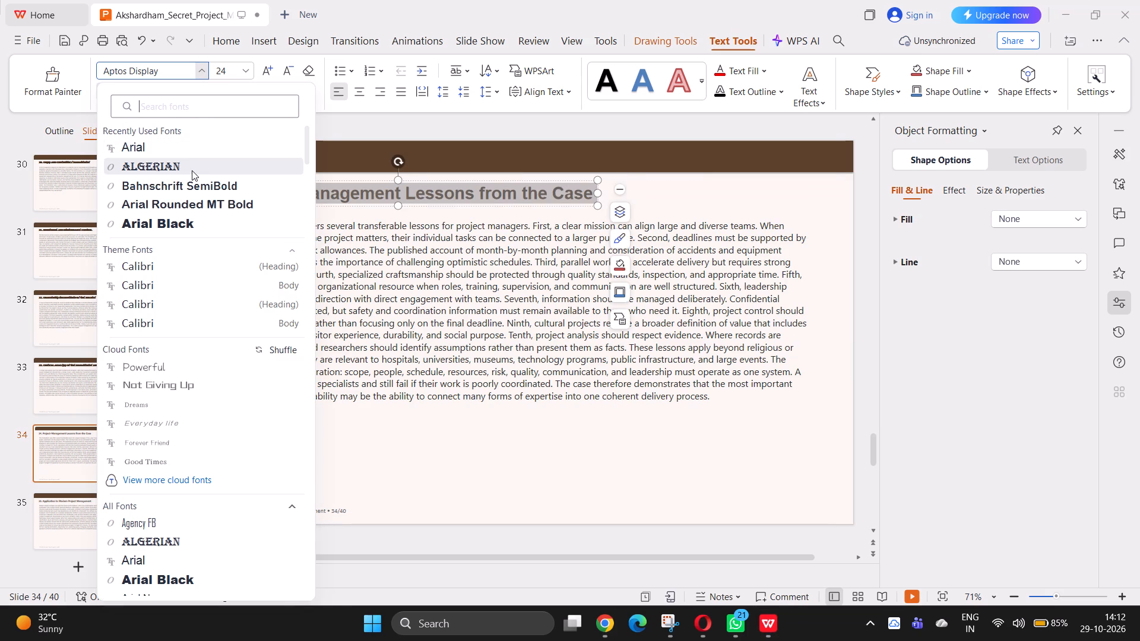
{"action": "left_click", "coordinate": [192, 170]}
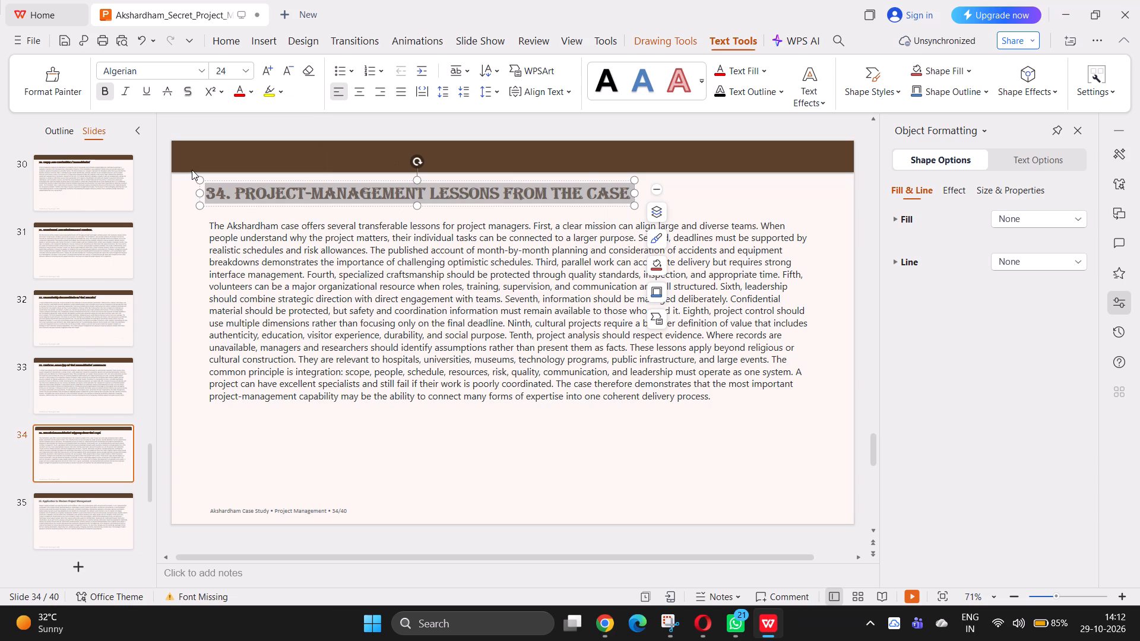
Set the font of the whole slide 35 title, "35. Application to Modern Project Management", to Algerian.
{"action": "scroll", "coordinate": [103, 398], "scroll_direction": "down", "scroll_amount": 1}
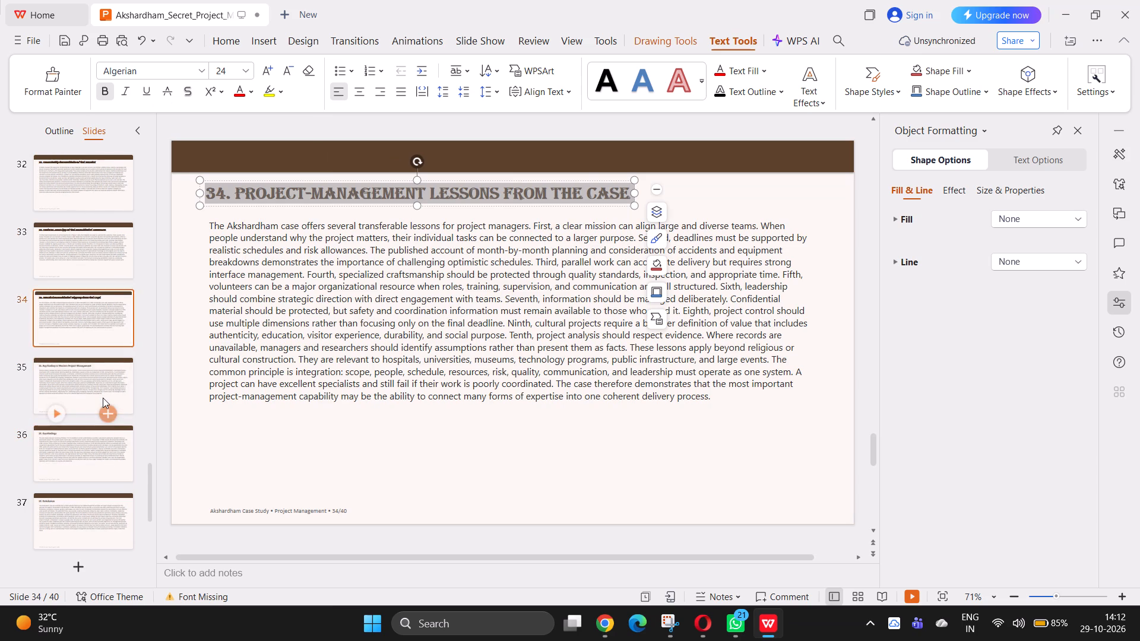
{"action": "scroll", "coordinate": [103, 398], "scroll_direction": "down", "scroll_amount": 1}
{"action": "left_click", "coordinate": [97, 311]}
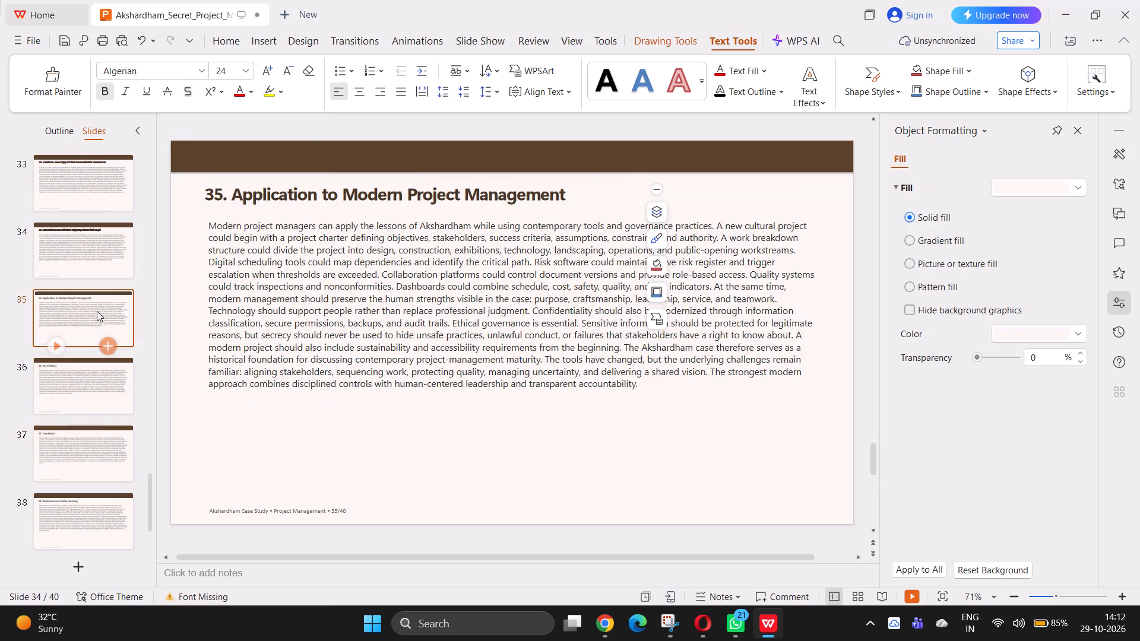
{"action": "triple_click", "coordinate": [388, 193]}
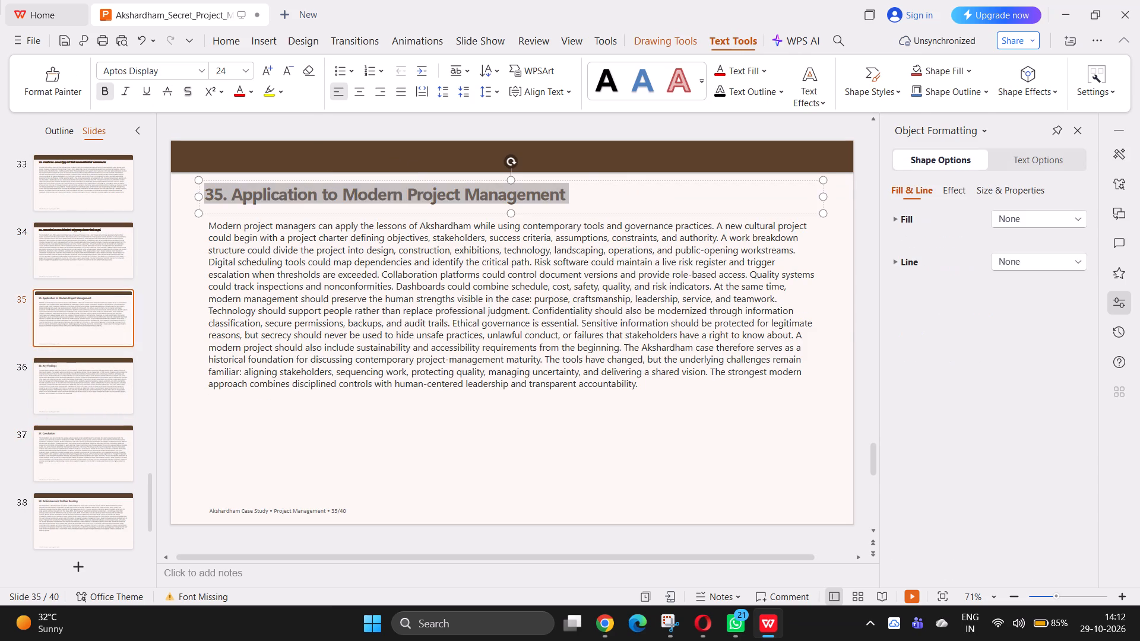
{"action": "left_click", "coordinate": [201, 75]}
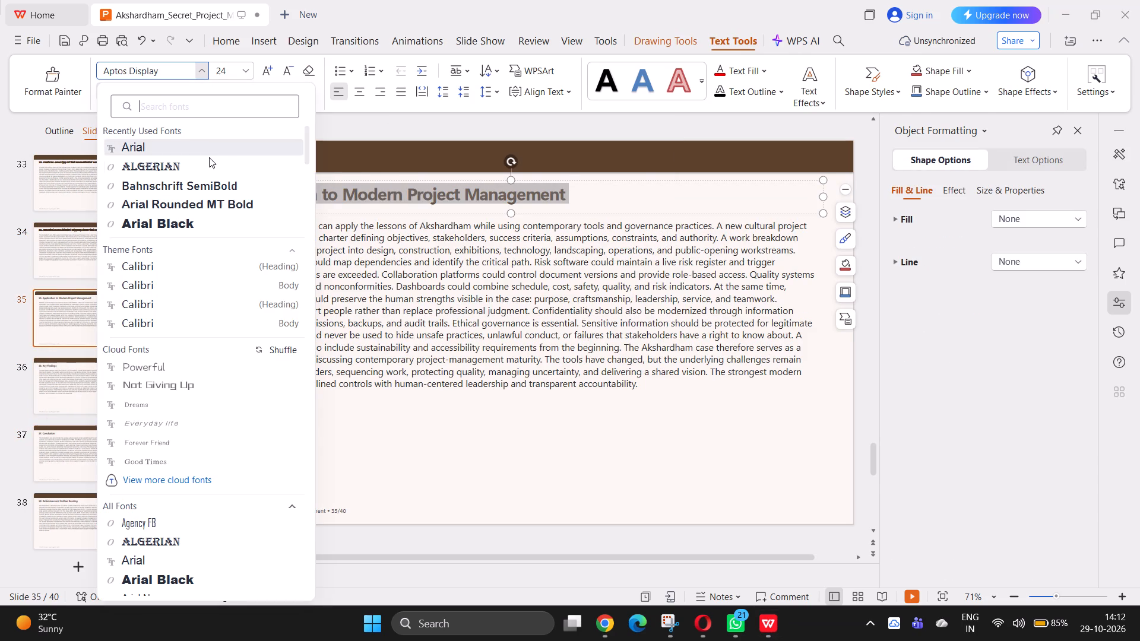
{"action": "left_click", "coordinate": [204, 176]}
{"action": "double_click", "coordinate": [270, 189]}
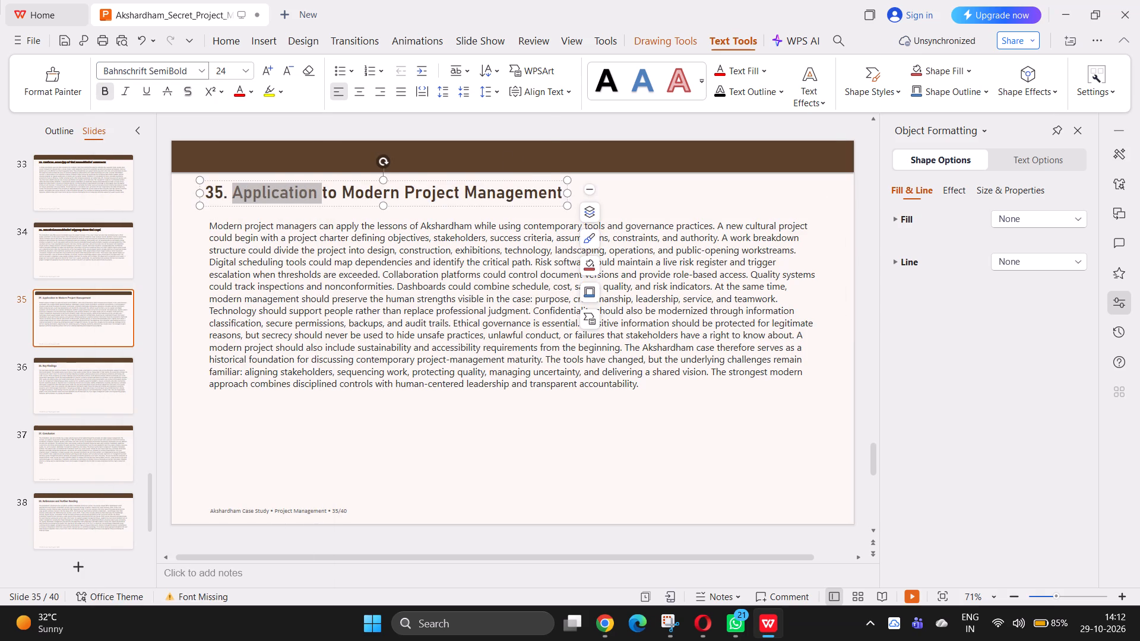
{"action": "triple_click", "coordinate": [270, 189]}
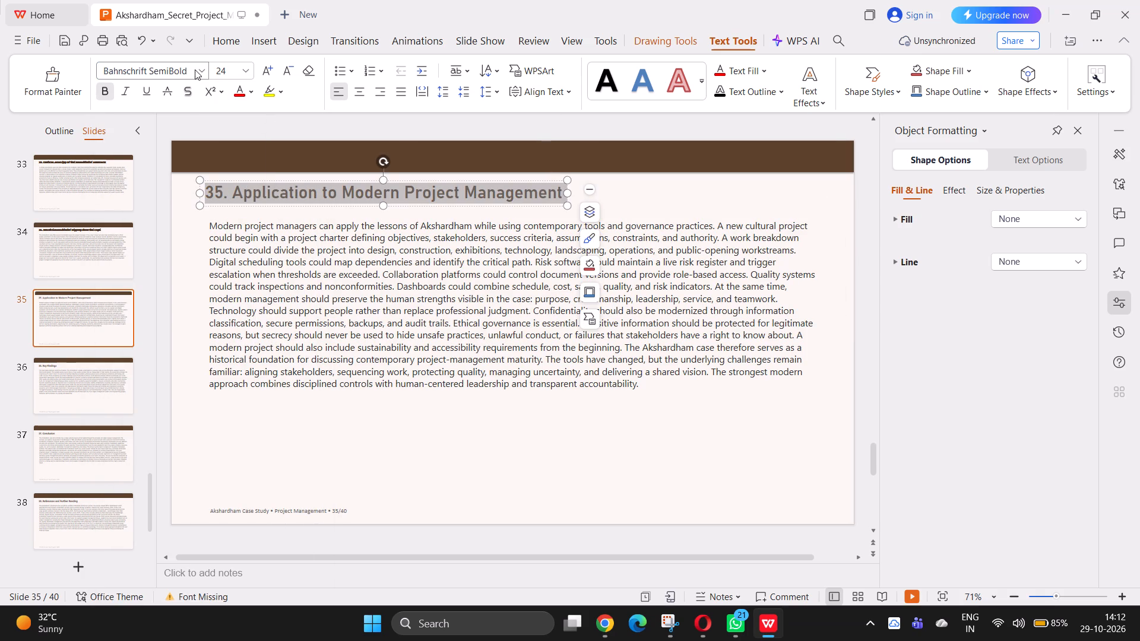
{"action": "left_click", "coordinate": [199, 71]}
{"action": "left_click", "coordinate": [192, 159]}
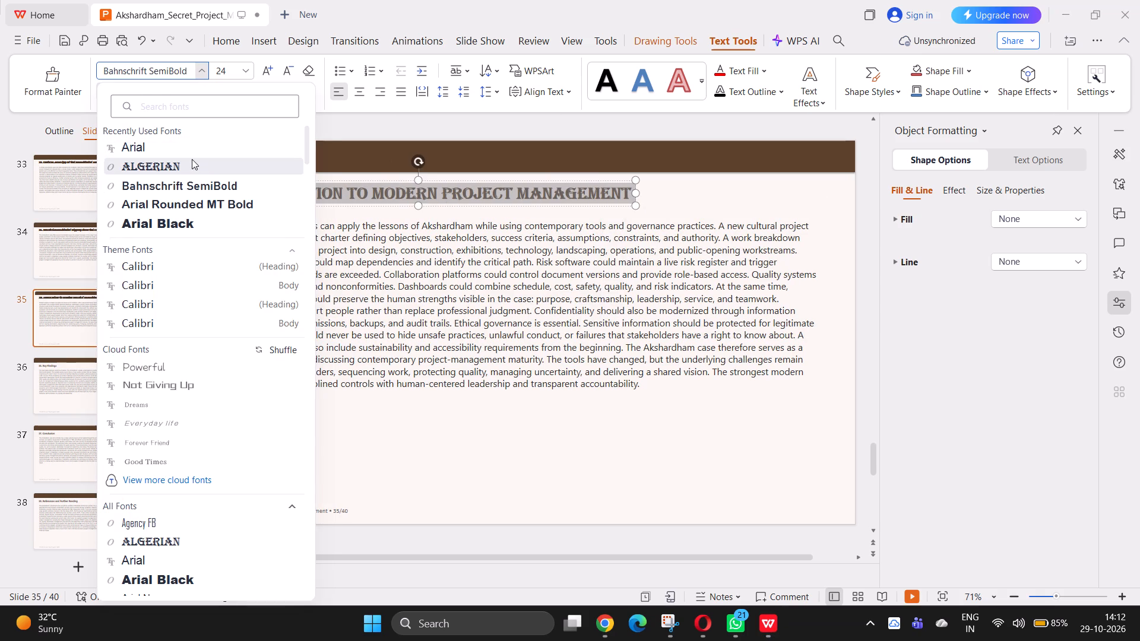
Set the font of the whole slide 36 title, "36. Key Findings", to Algerian.
{"action": "left_click", "coordinate": [104, 372]}
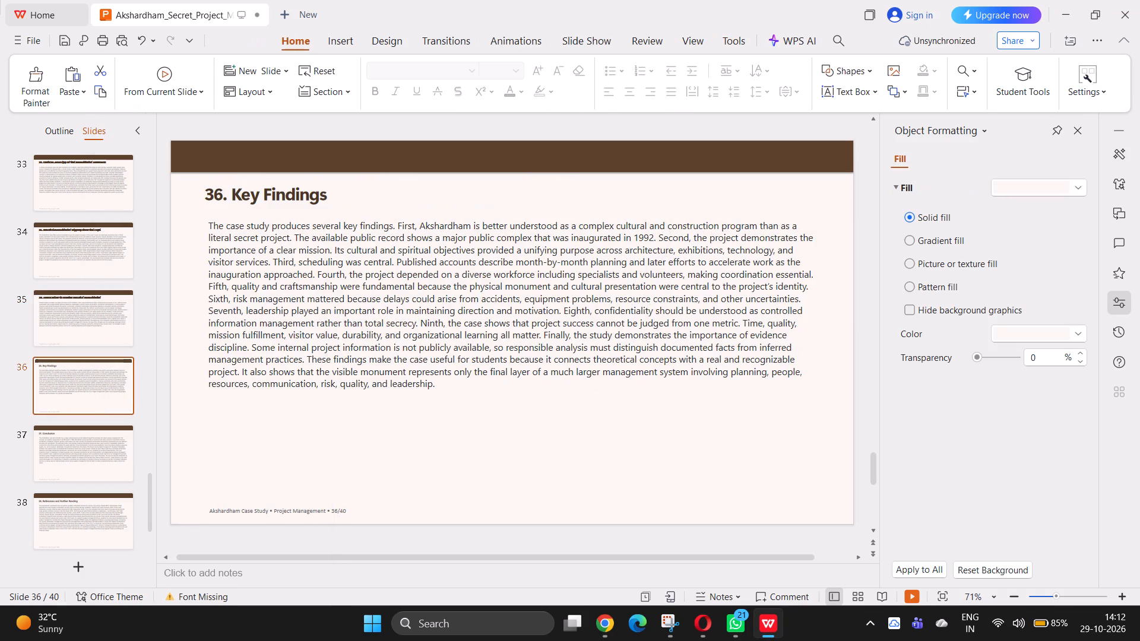
{"action": "triple_click", "coordinate": [299, 190]}
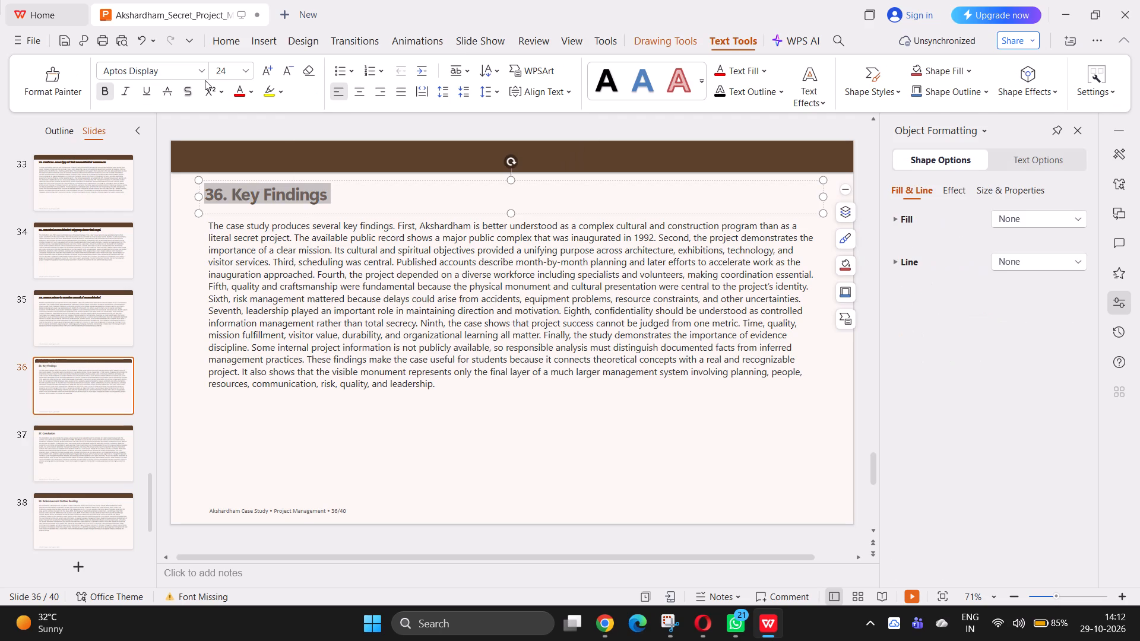
{"action": "left_click", "coordinate": [202, 75]}
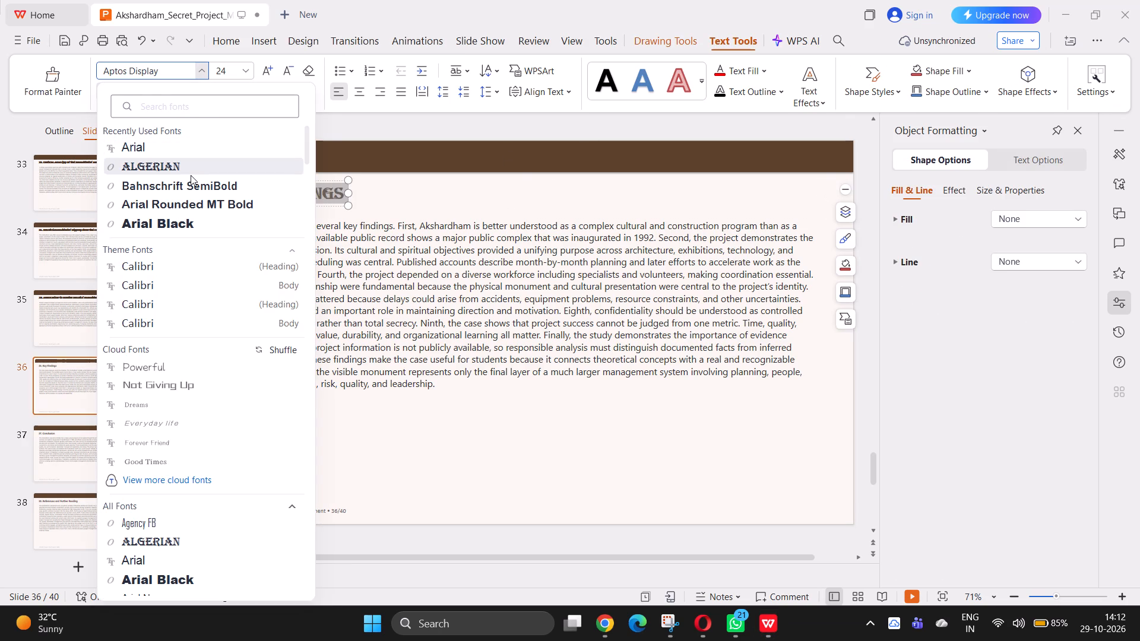
{"action": "left_click", "coordinate": [191, 175]}
Set the font of the whole slide 37 title, "37. Conclusion", to Algerian.
{"action": "scroll", "coordinate": [85, 350], "scroll_direction": "down", "scroll_amount": 1}
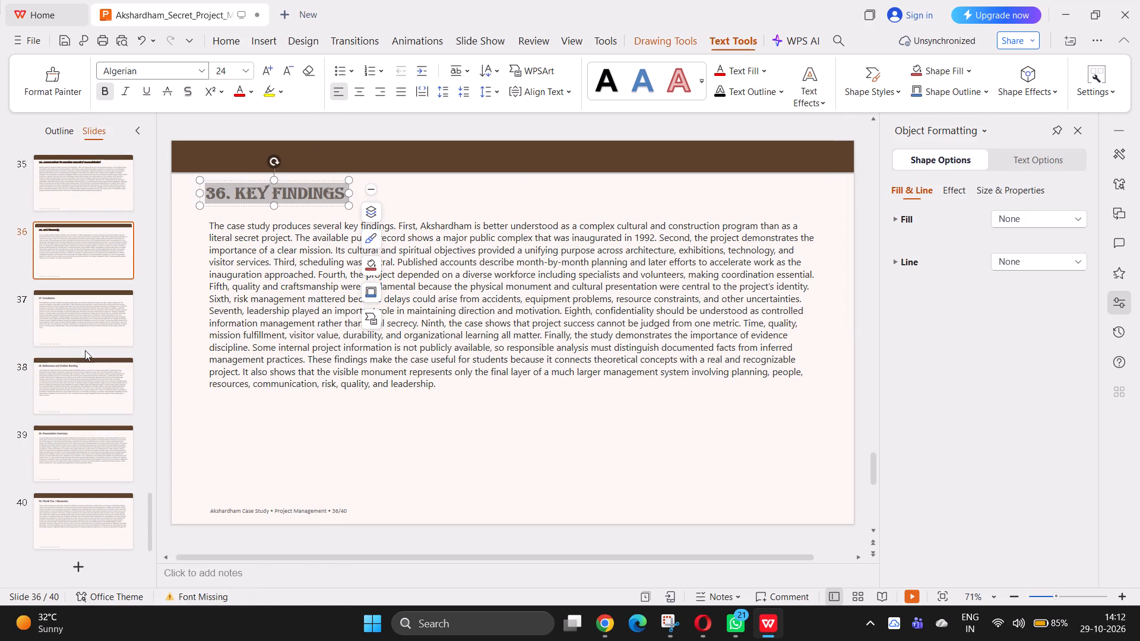
{"action": "left_click", "coordinate": [92, 319]}
{"action": "double_click", "coordinate": [265, 197]}
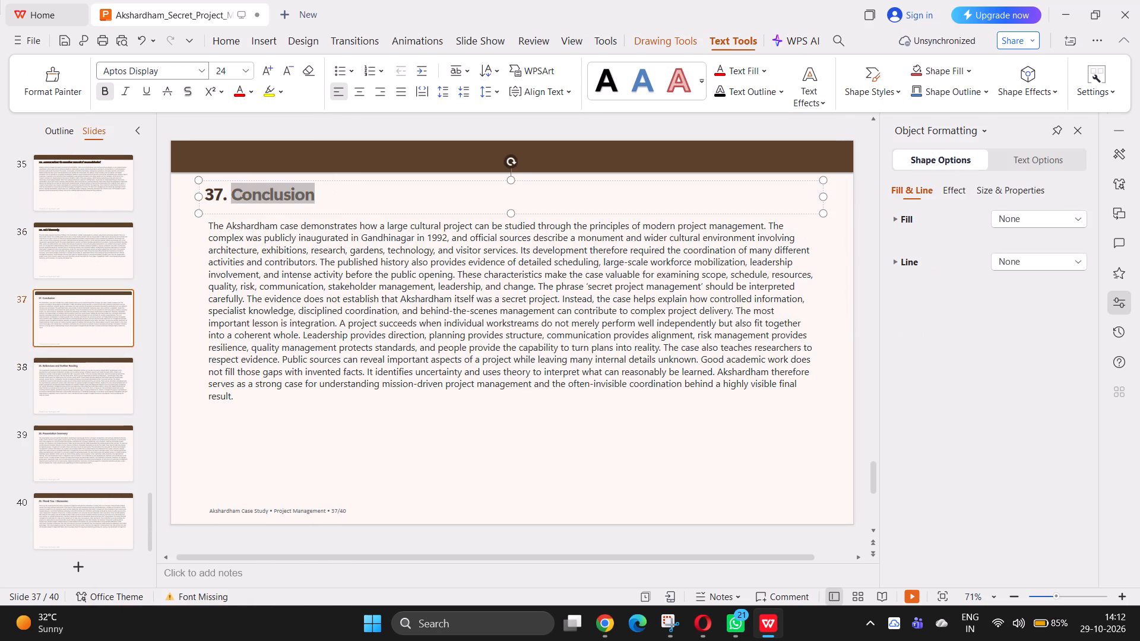
{"action": "triple_click", "coordinate": [265, 197]}
{"action": "left_click", "coordinate": [265, 197]}
{"action": "triple_click", "coordinate": [265, 197]}
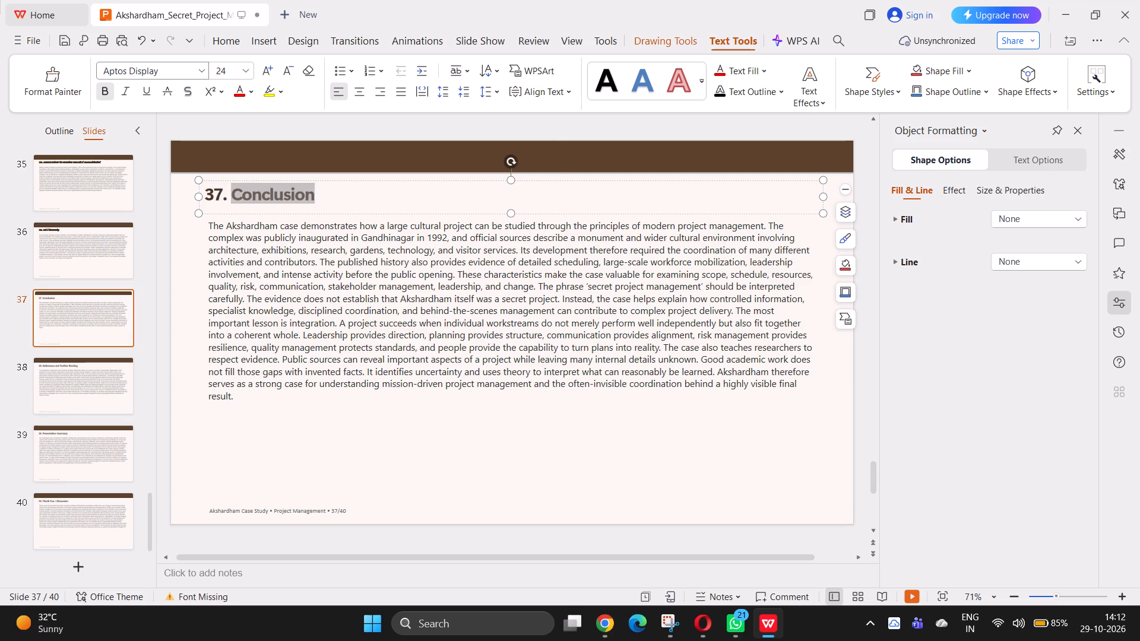
{"action": "left_click", "coordinate": [198, 68]}
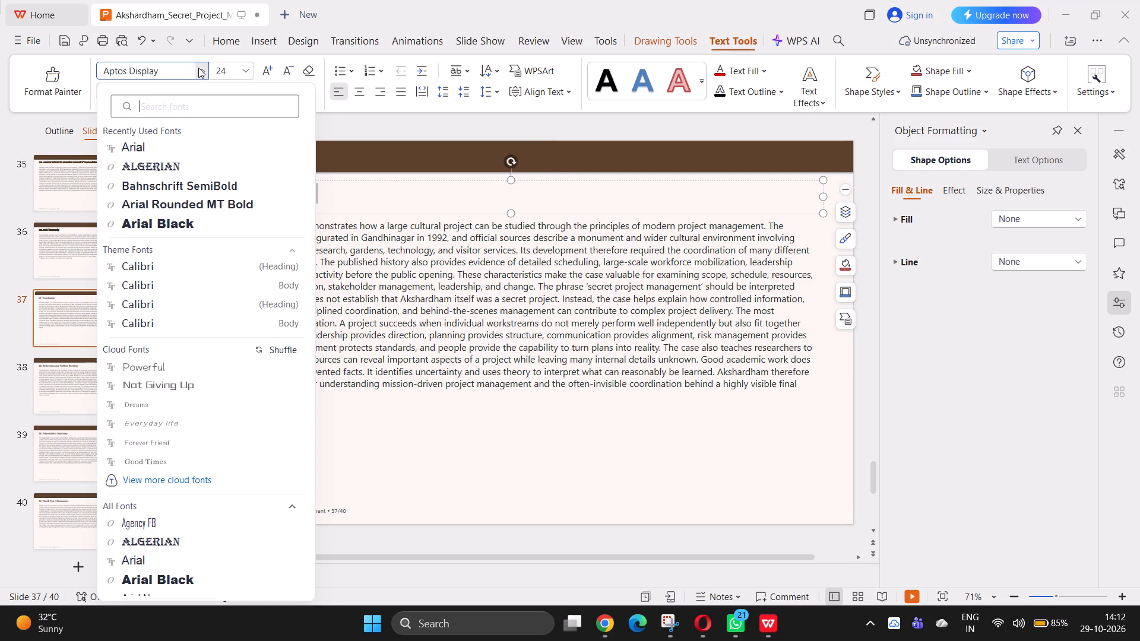
{"action": "left_click", "coordinate": [183, 169]}
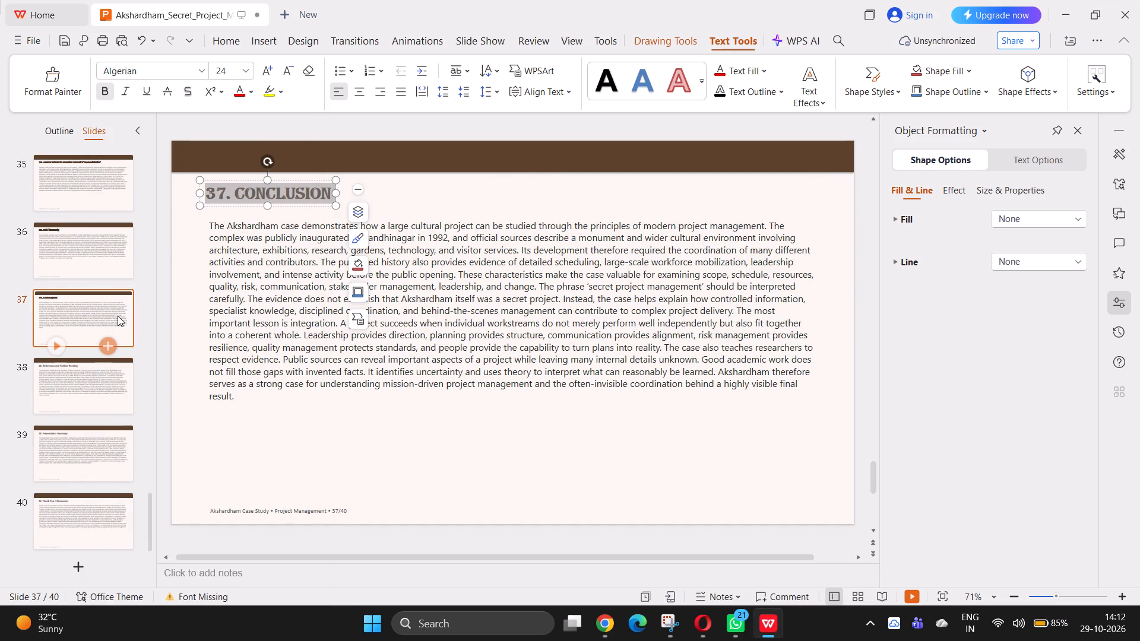
Set the font of the whole slide 38 title, "38. References and Further Reading", to Algerian.
{"action": "scroll", "coordinate": [115, 320], "scroll_direction": "down", "scroll_amount": 2}
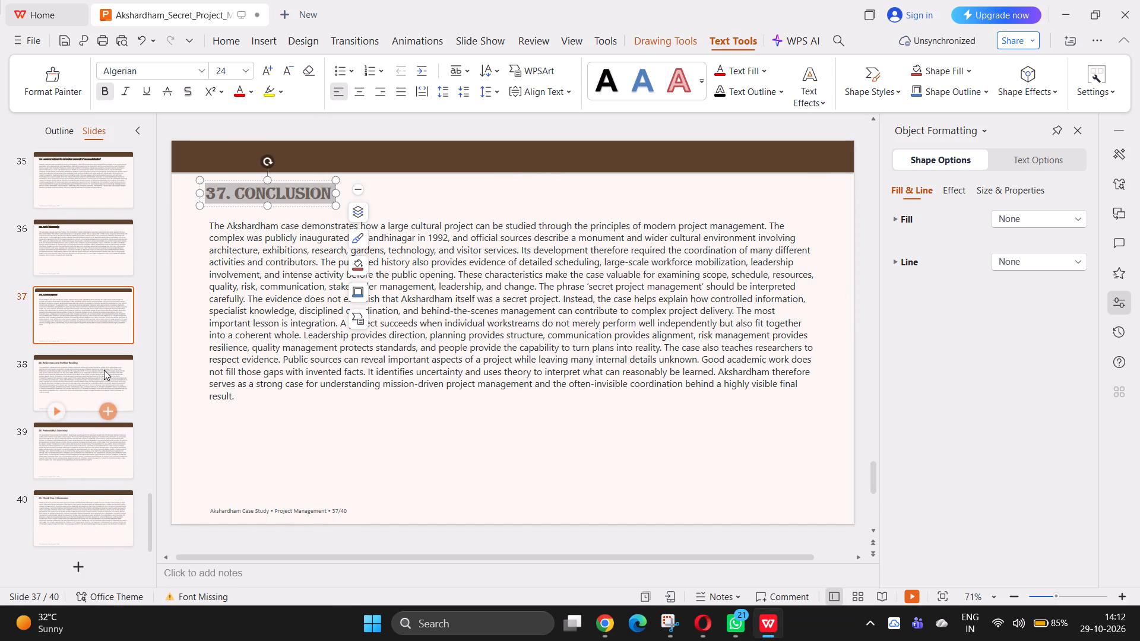
{"action": "left_click", "coordinate": [104, 370]}
{"action": "triple_click", "coordinate": [335, 199]}
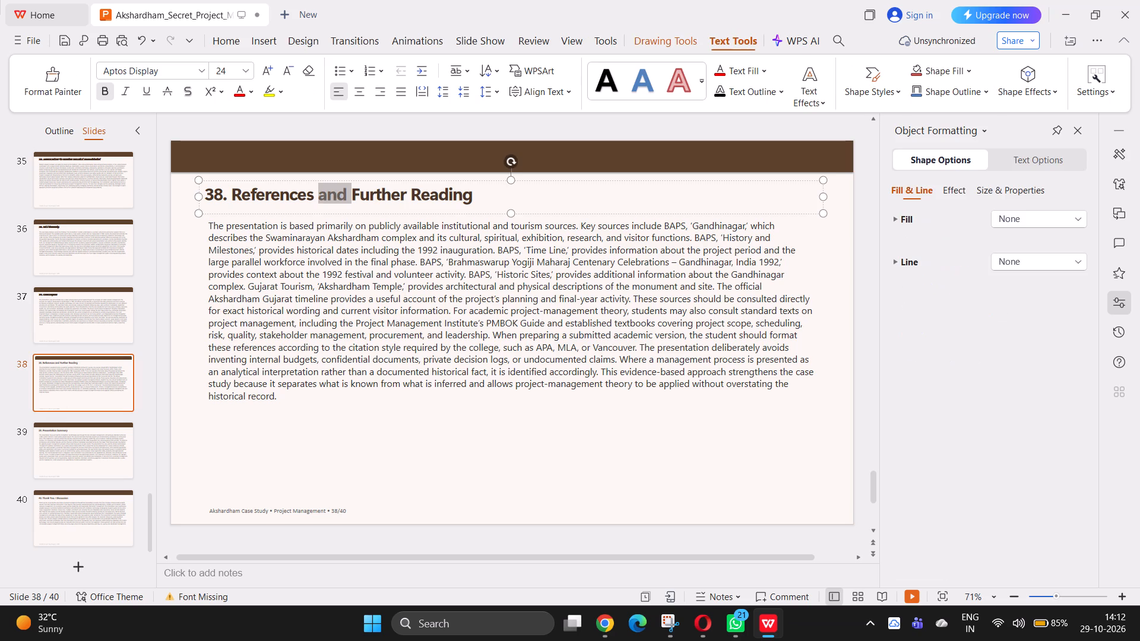
{"action": "left_click", "coordinate": [198, 75]}
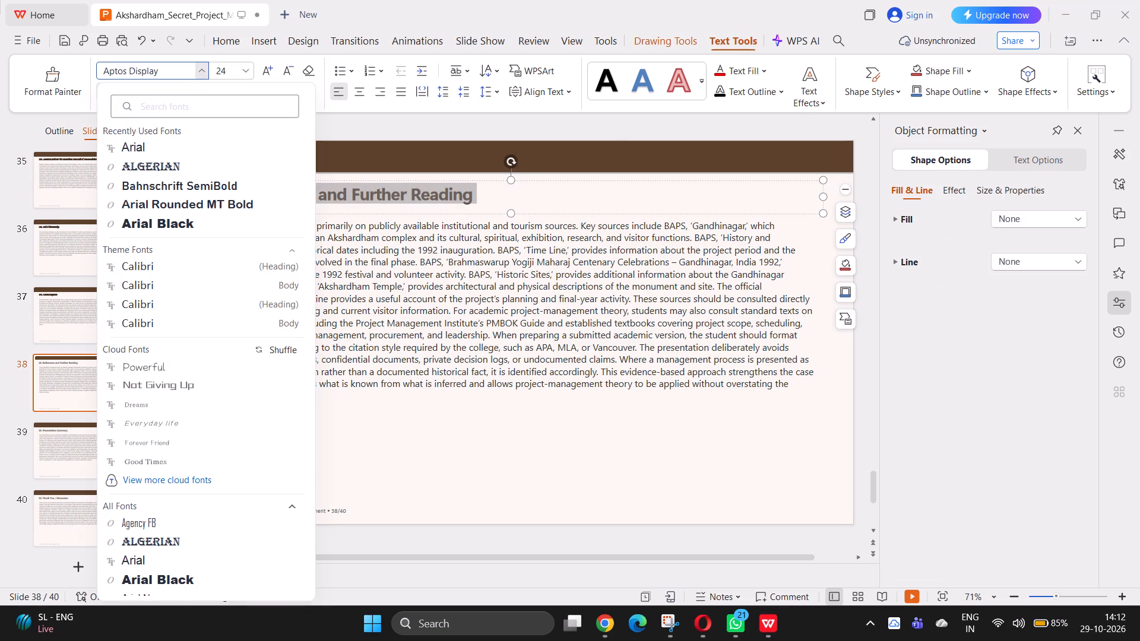
{"action": "left_click", "coordinate": [182, 175]}
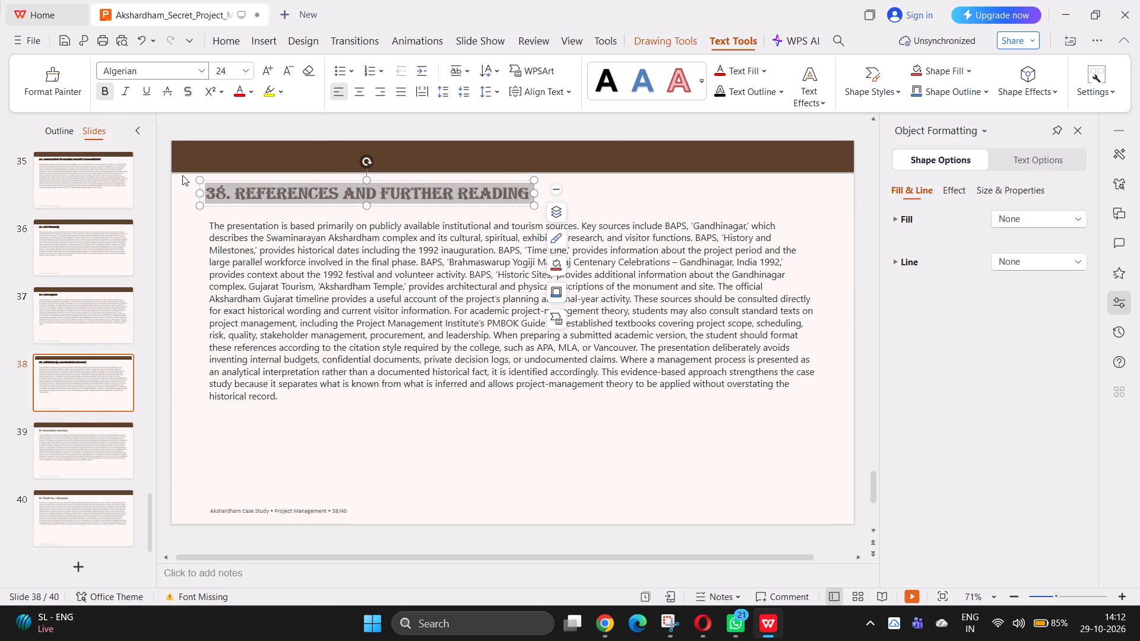
Set the font of the whole slide 39 title, "39. Presentation Summary", to Algerian.
{"action": "left_click", "coordinate": [68, 453]}
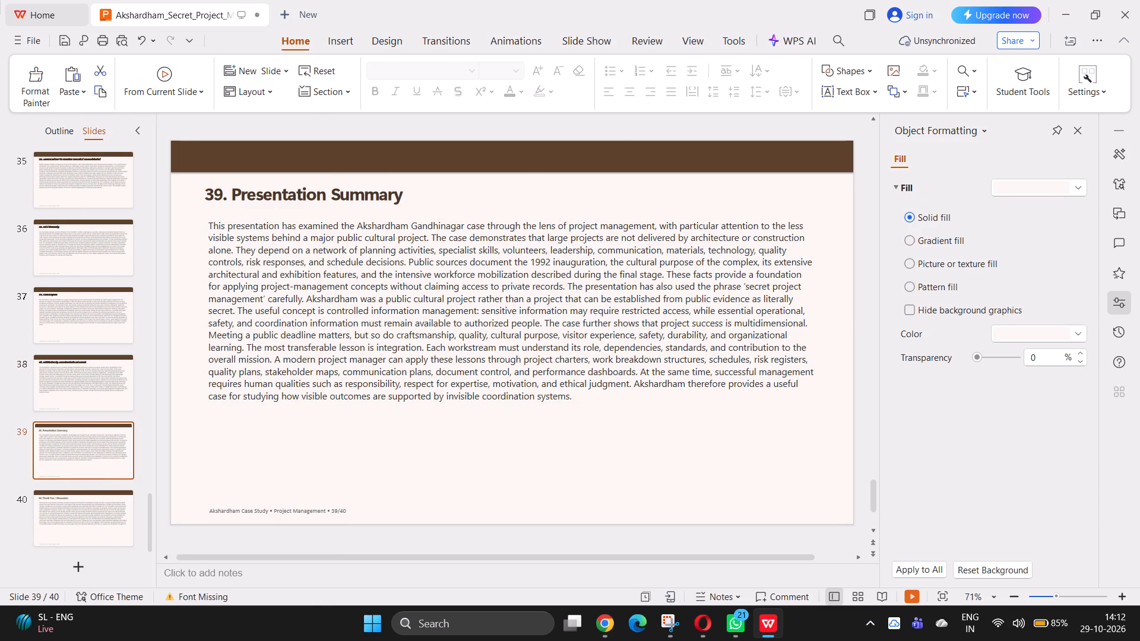
{"action": "triple_click", "coordinate": [319, 194]}
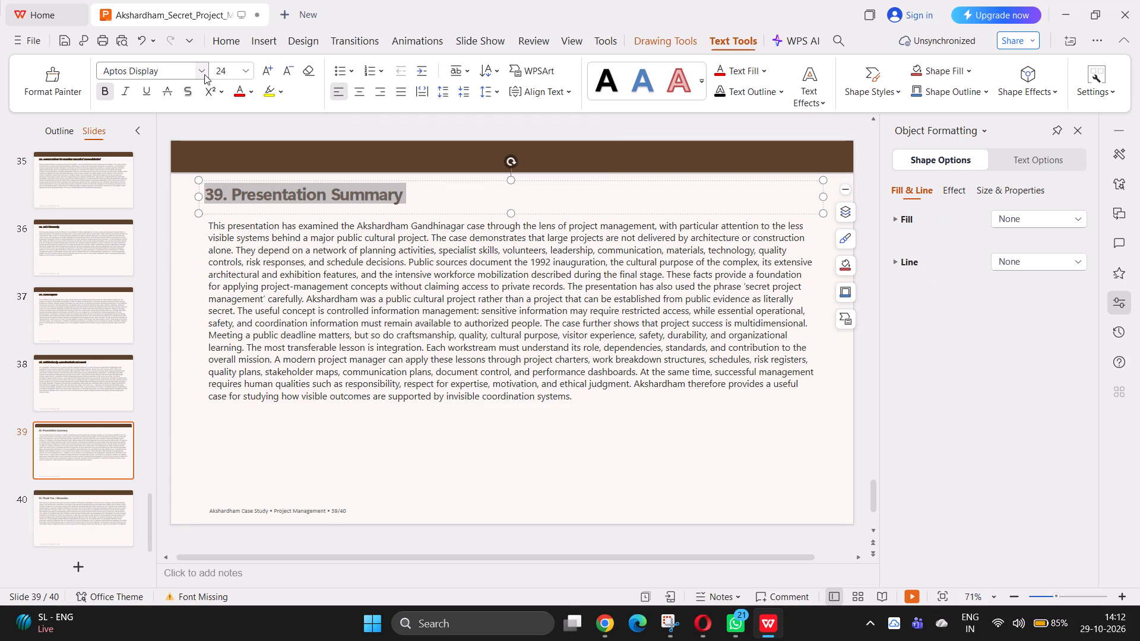
{"action": "left_click", "coordinate": [204, 73]}
{"action": "left_click", "coordinate": [210, 164]}
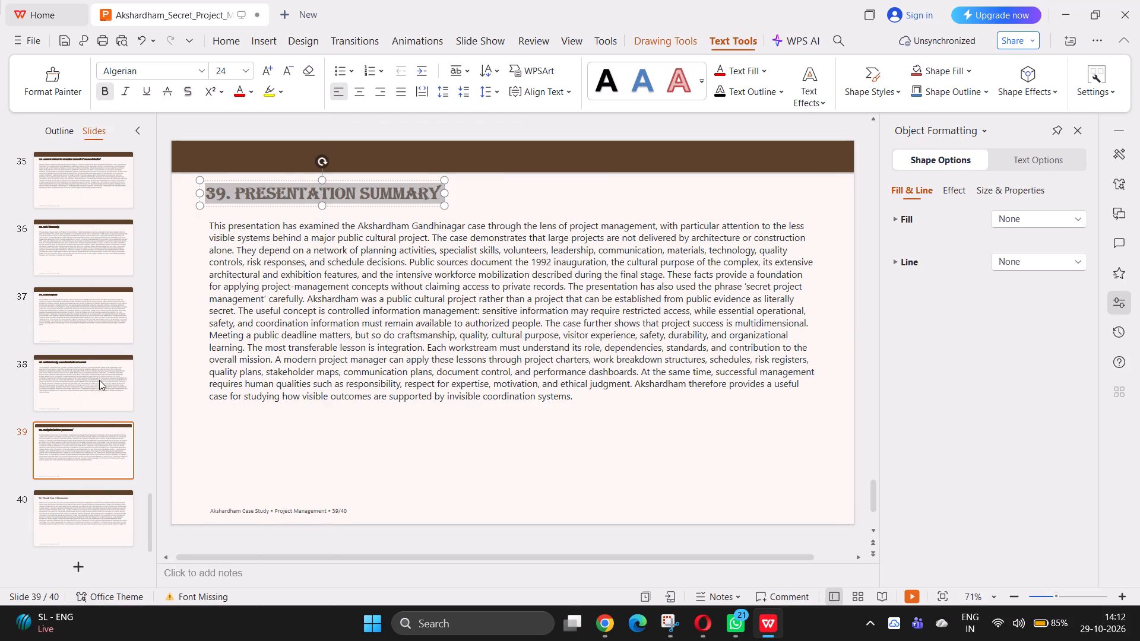
Set the font of the whole slide 40 title, "40. Thank You / Discussion", to Algerian.
{"action": "left_click", "coordinate": [53, 524]}
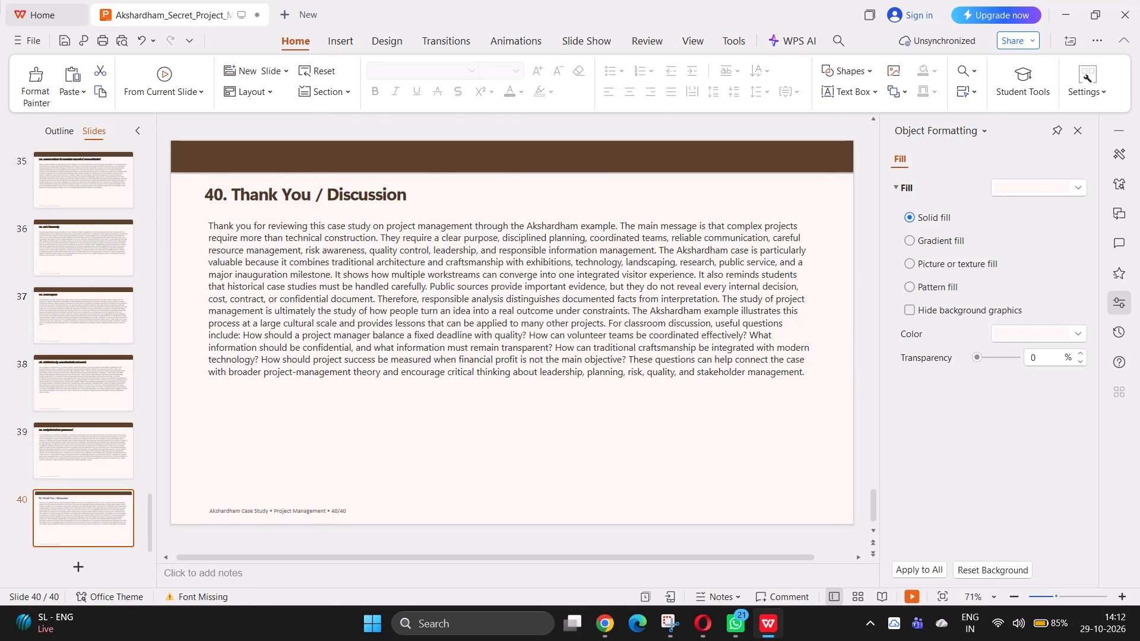
{"action": "triple_click", "coordinate": [339, 191]}
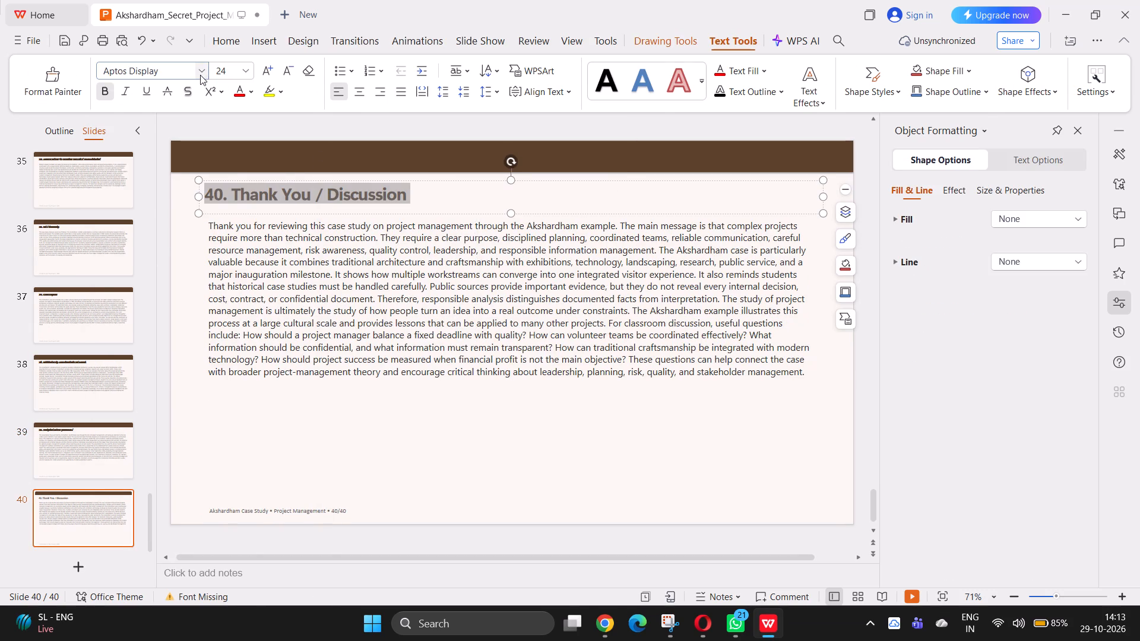
{"action": "left_click", "coordinate": [200, 75]}
{"action": "left_click", "coordinate": [187, 166]}
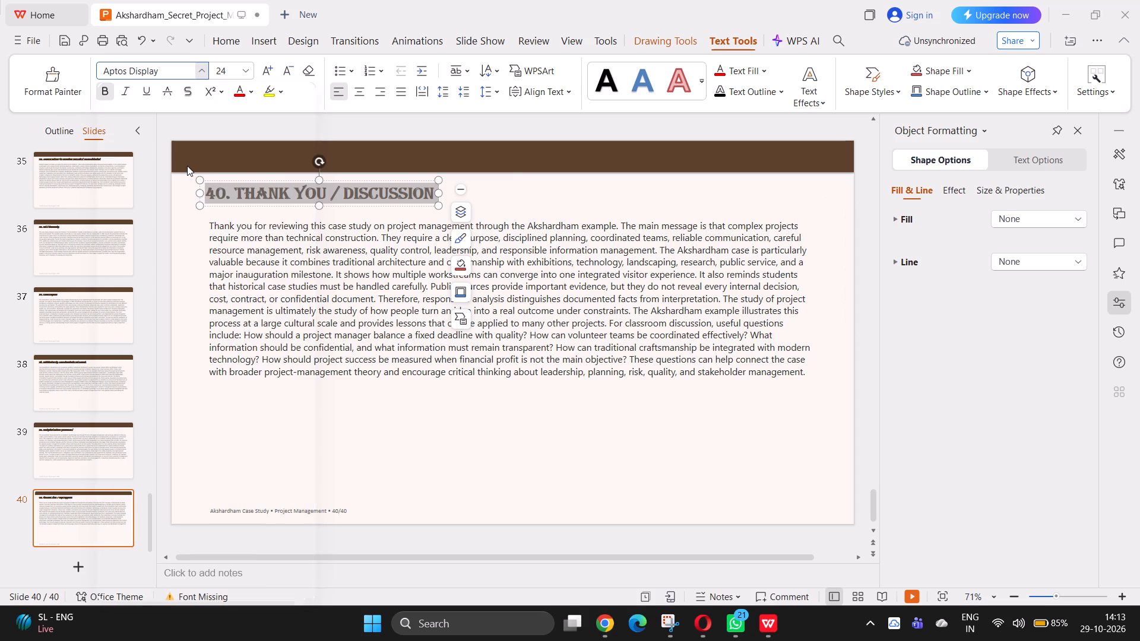
Save the presentation.
{"action": "left_click", "coordinate": [59, 38]}
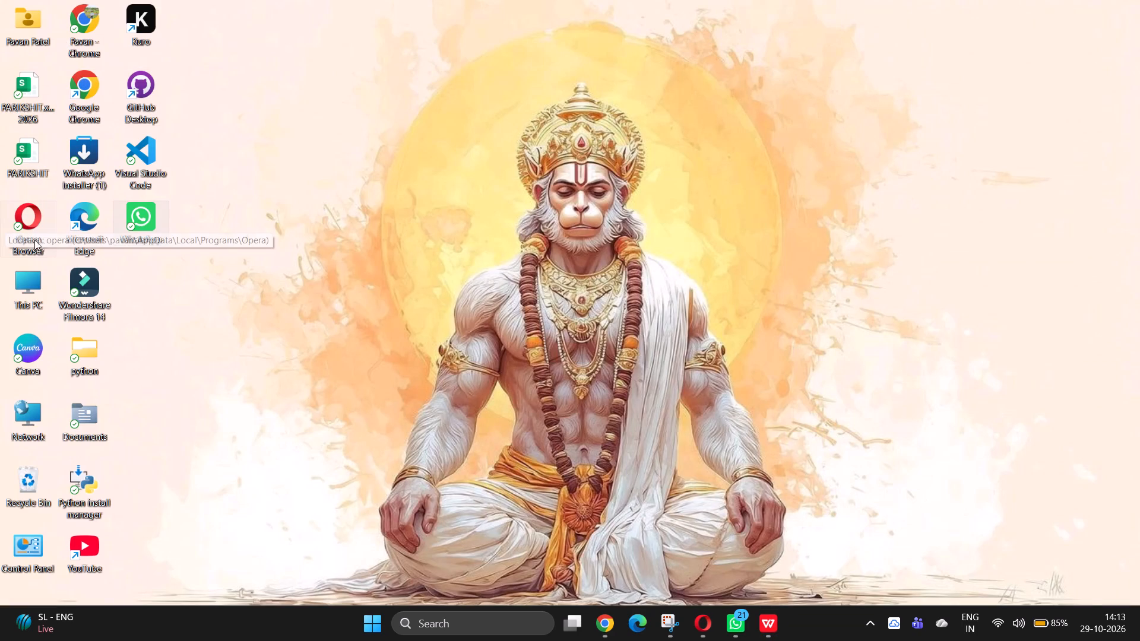
Switch to File Explorer and look through the Desktop, Downloads and Documents folders.
{"action": "double_click", "coordinate": [16, 291]}
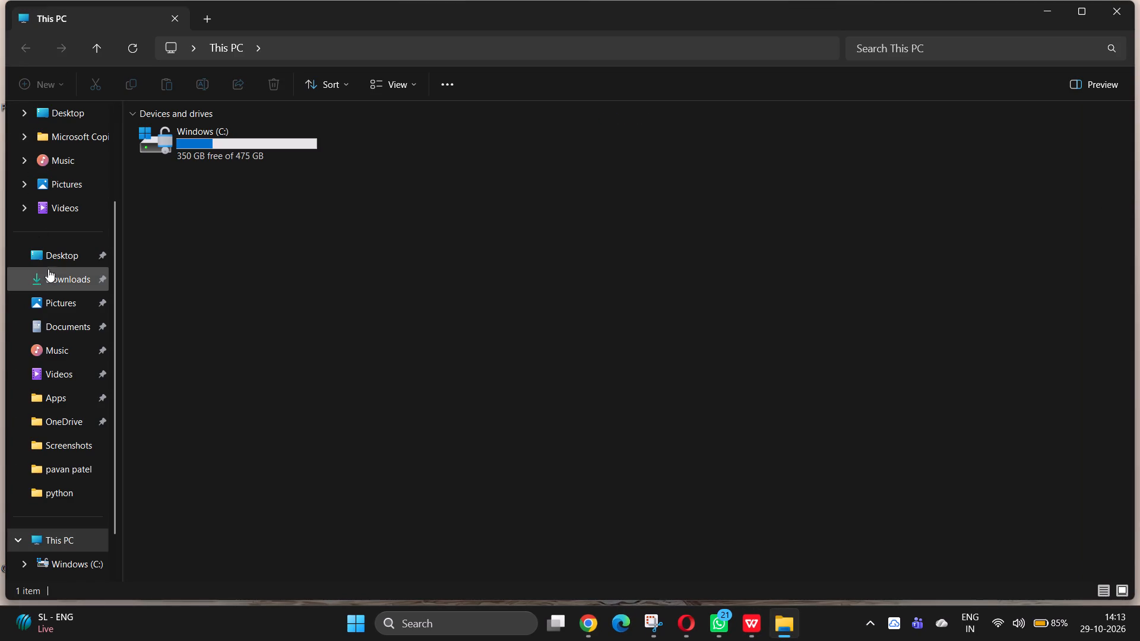
{"action": "left_click", "coordinate": [49, 257]}
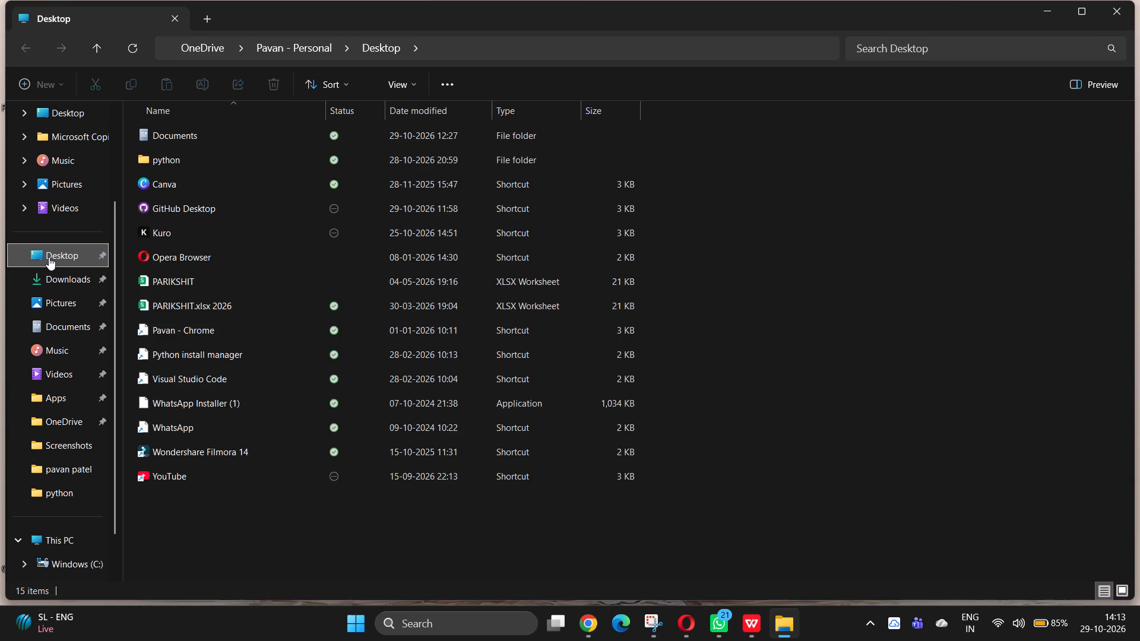
{"action": "left_click", "coordinate": [52, 276]}
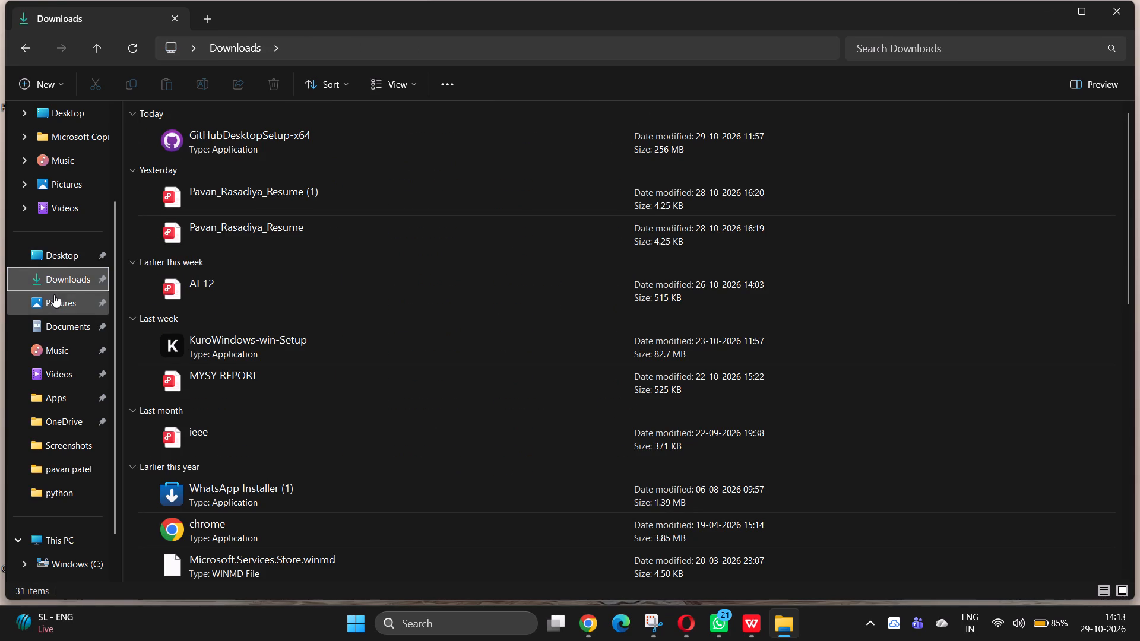
{"action": "left_click", "coordinate": [55, 320]}
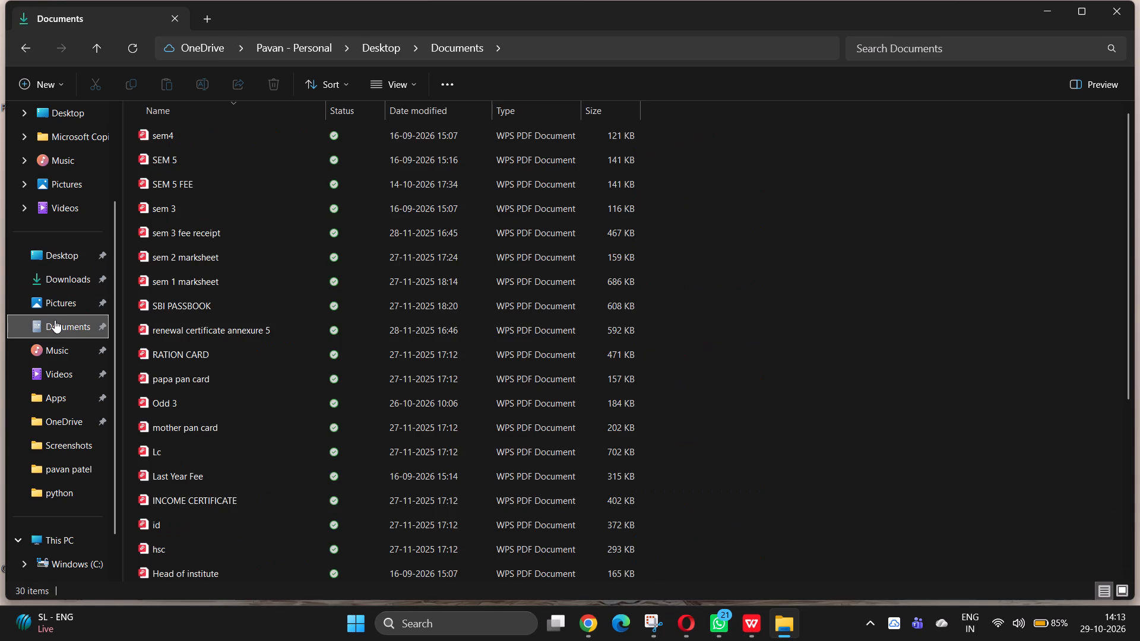
{"action": "scroll", "coordinate": [55, 320], "scroll_direction": "down", "scroll_amount": 2}
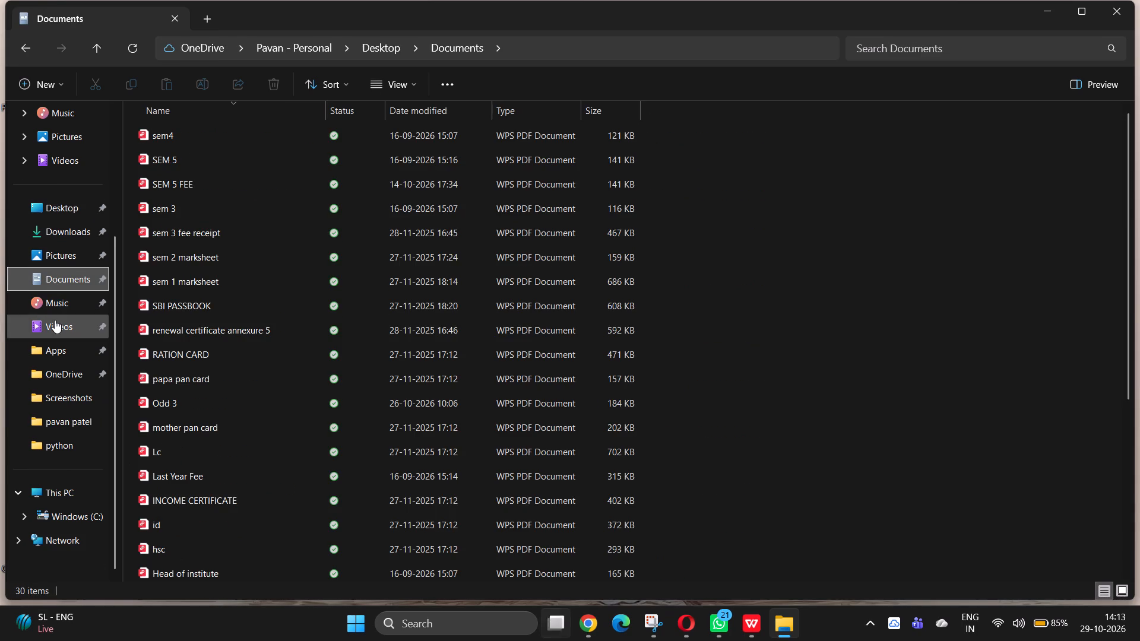
{"action": "left_click", "coordinate": [438, 169]}
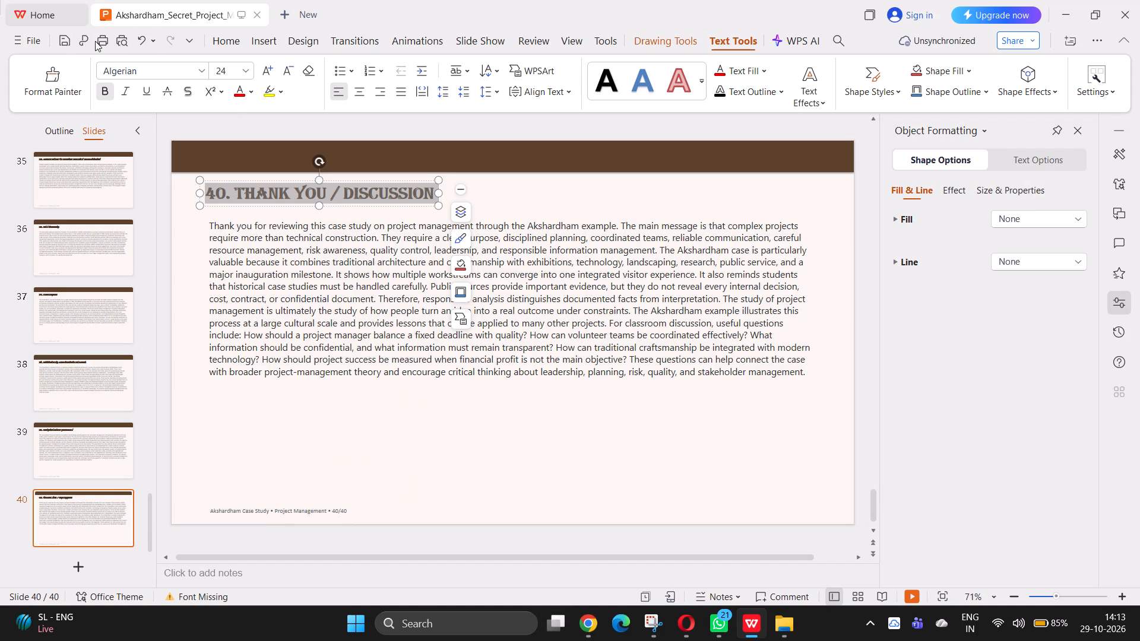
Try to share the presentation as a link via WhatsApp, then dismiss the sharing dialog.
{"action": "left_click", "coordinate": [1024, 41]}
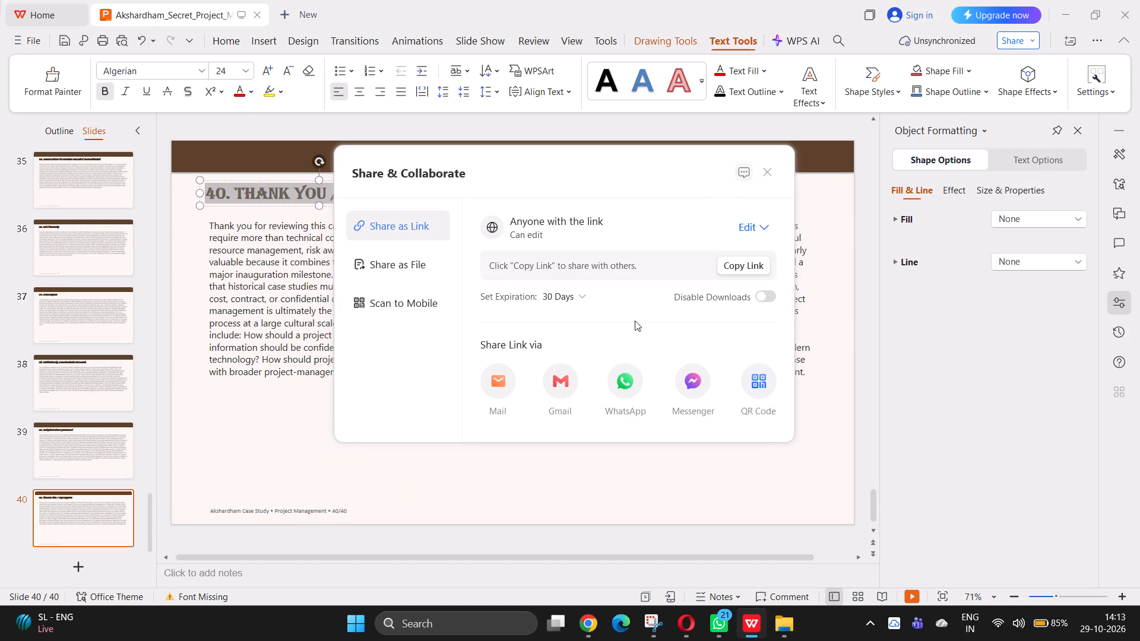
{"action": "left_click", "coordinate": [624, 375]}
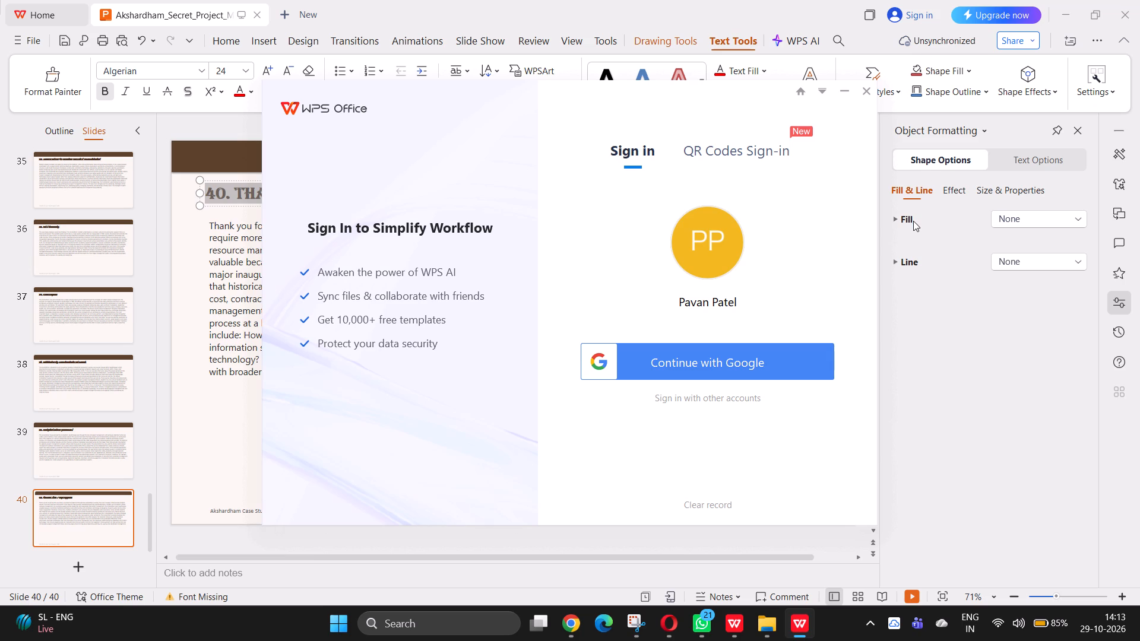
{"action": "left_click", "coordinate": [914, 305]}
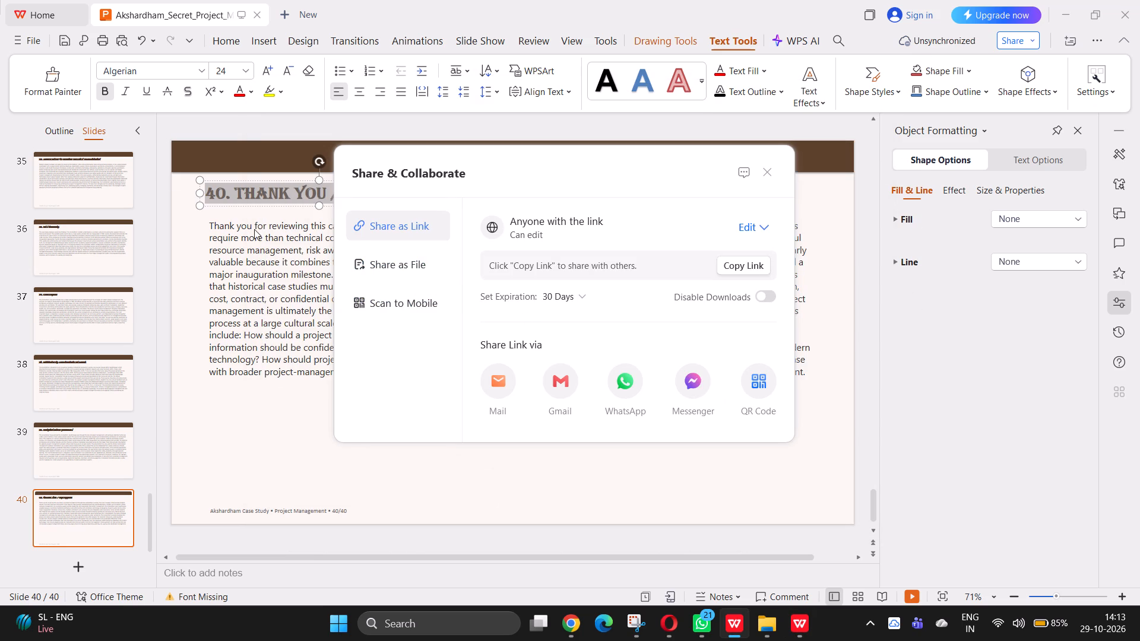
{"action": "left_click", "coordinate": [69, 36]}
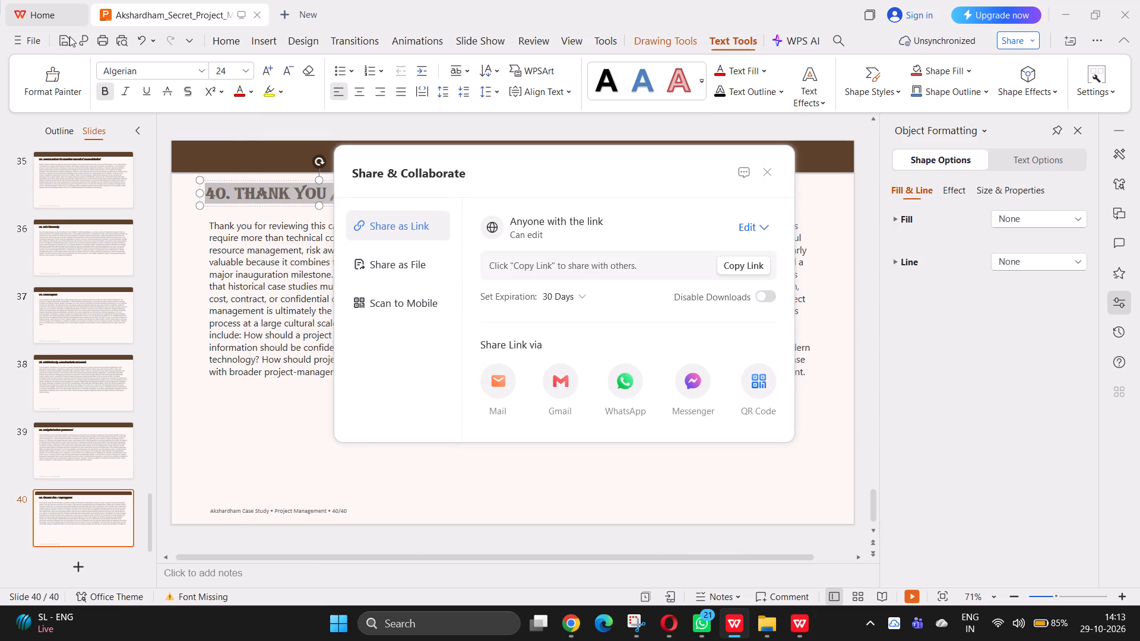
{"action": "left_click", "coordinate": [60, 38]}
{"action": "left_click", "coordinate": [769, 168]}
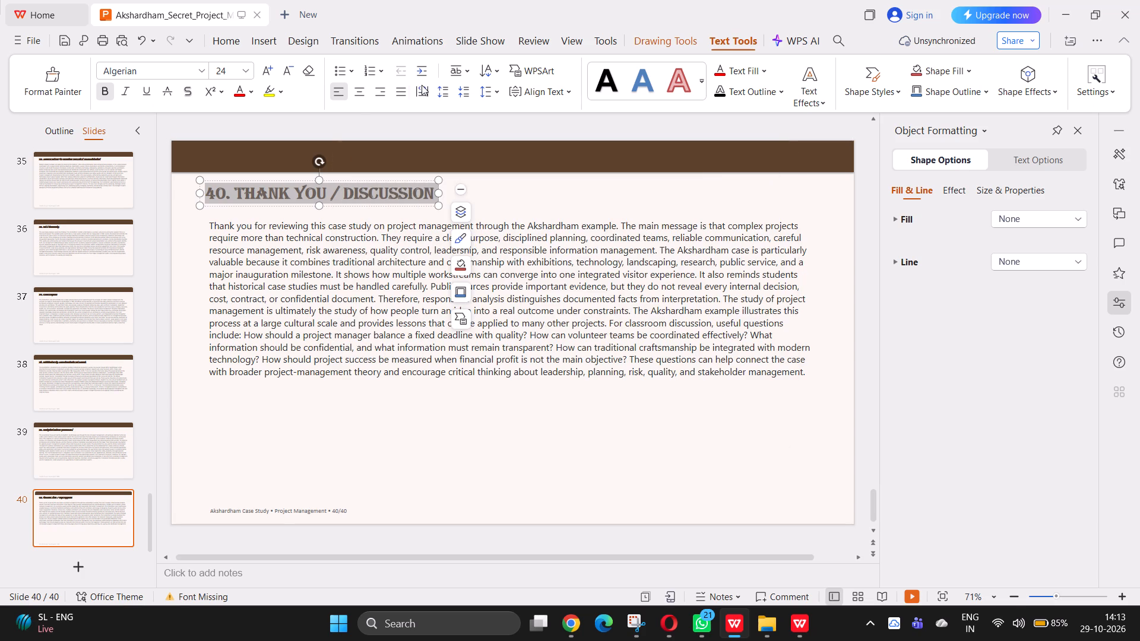
Return to the presentation, clear the title selection on slide 40 and save the file again.
{"action": "left_click", "coordinate": [64, 40]}
{"action": "left_click", "coordinate": [274, 375]}
{"action": "left_click", "coordinate": [198, 410]}
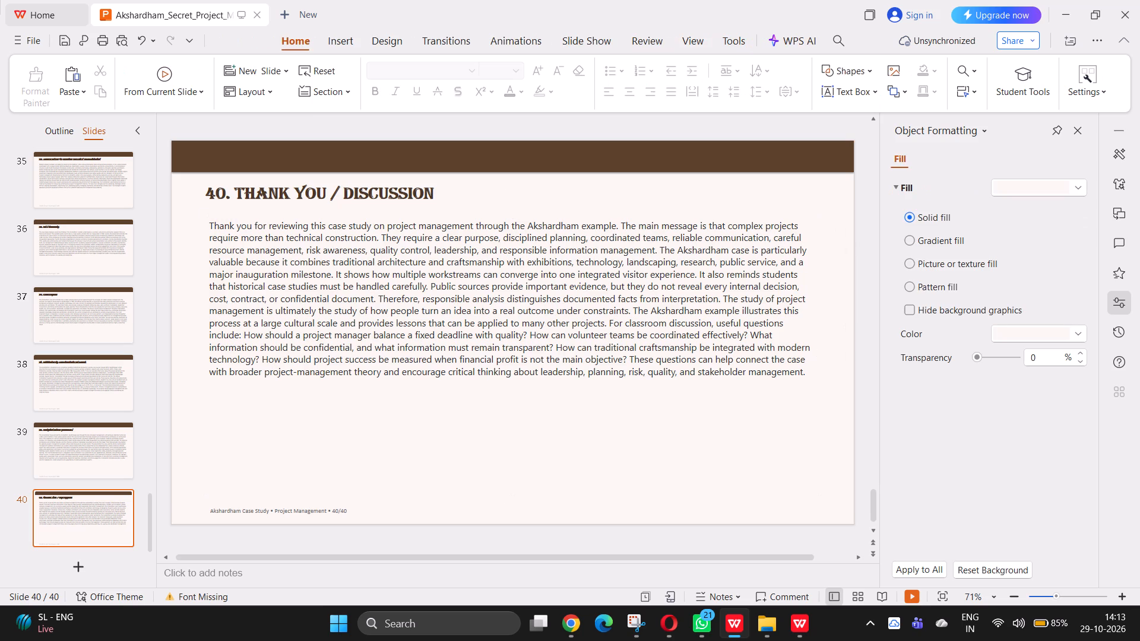
{"action": "left_click", "coordinate": [65, 39]}
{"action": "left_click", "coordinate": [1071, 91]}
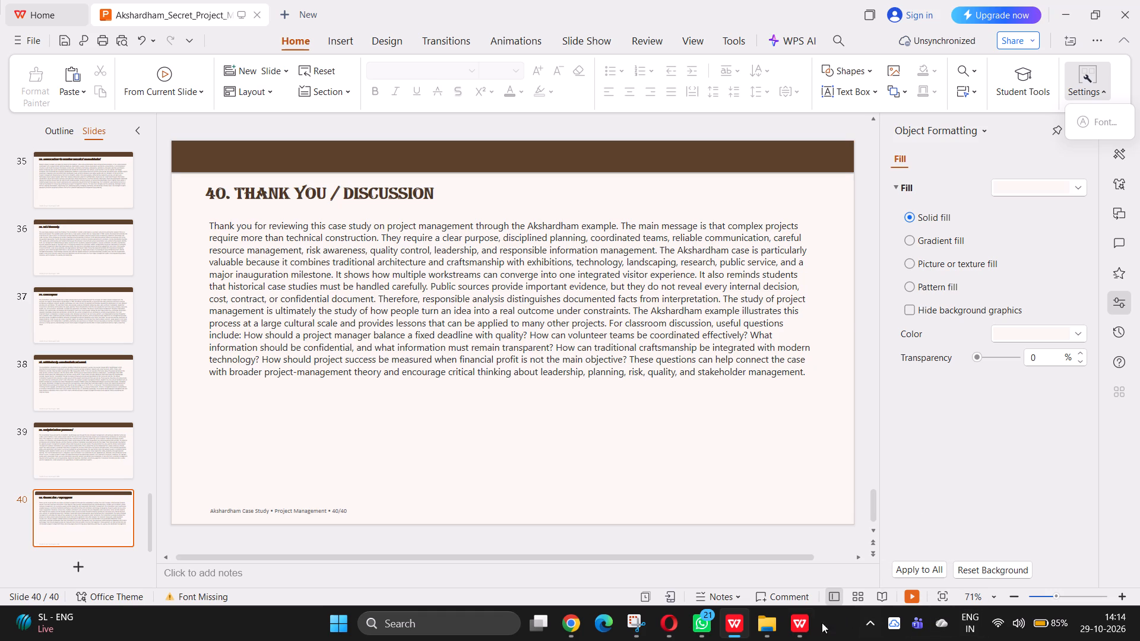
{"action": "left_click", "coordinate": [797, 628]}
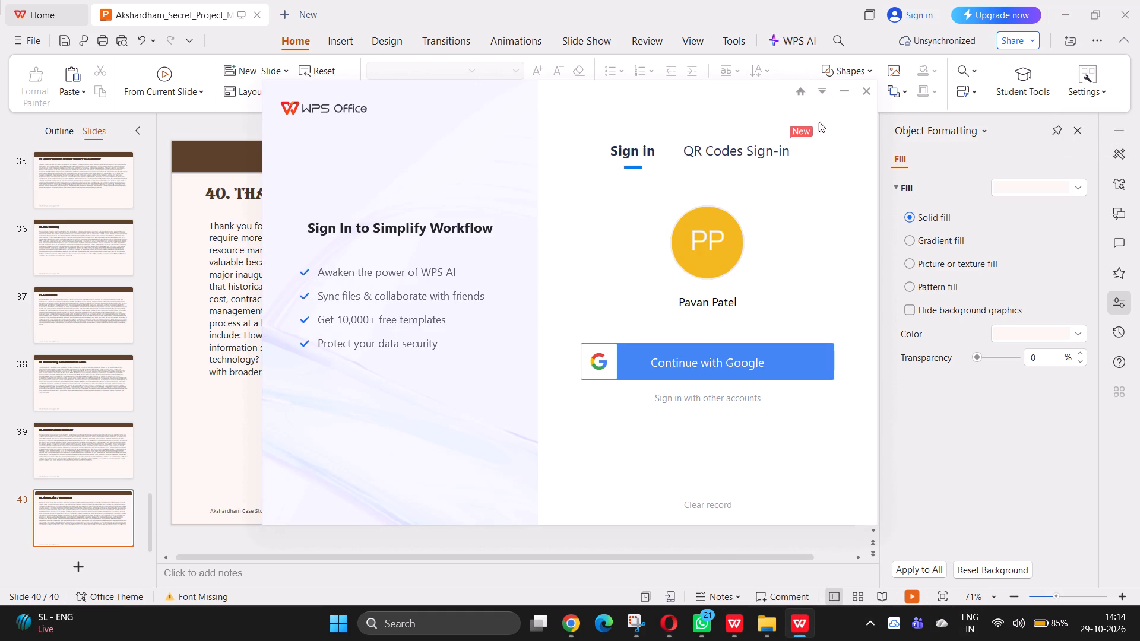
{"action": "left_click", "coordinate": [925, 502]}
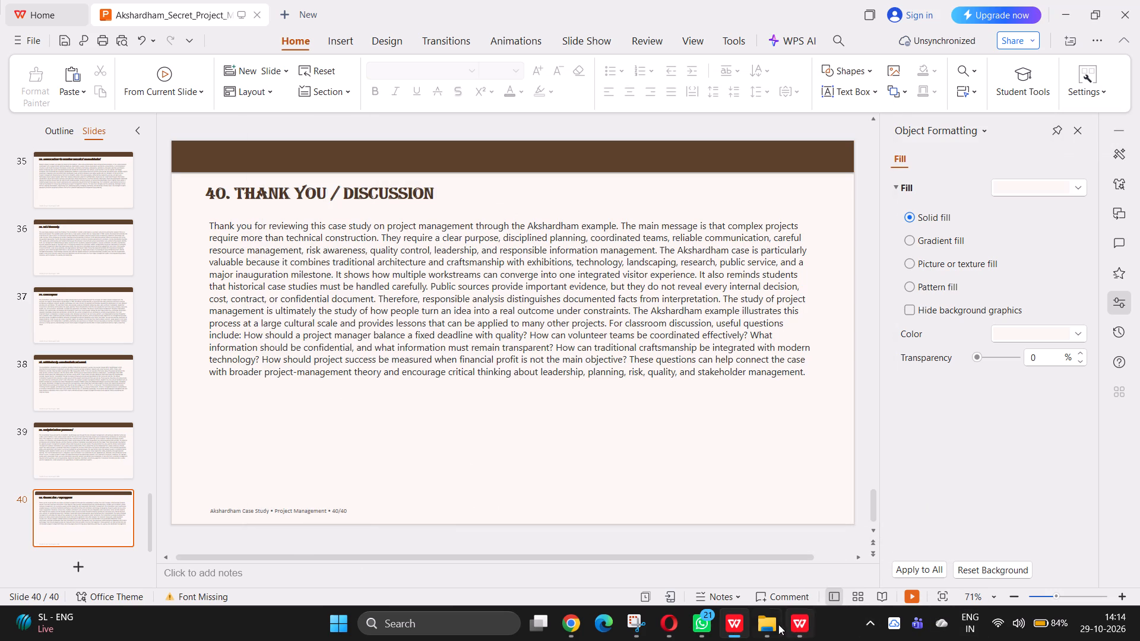
{"action": "left_click", "coordinate": [773, 624]}
{"action": "scroll", "coordinate": [335, 516], "scroll_direction": "up", "scroll_amount": 5}
{"action": "scroll", "coordinate": [335, 516], "scroll_direction": "down", "scroll_amount": 12}
{"action": "scroll", "coordinate": [69, 314], "scroll_direction": "up", "scroll_amount": 5}
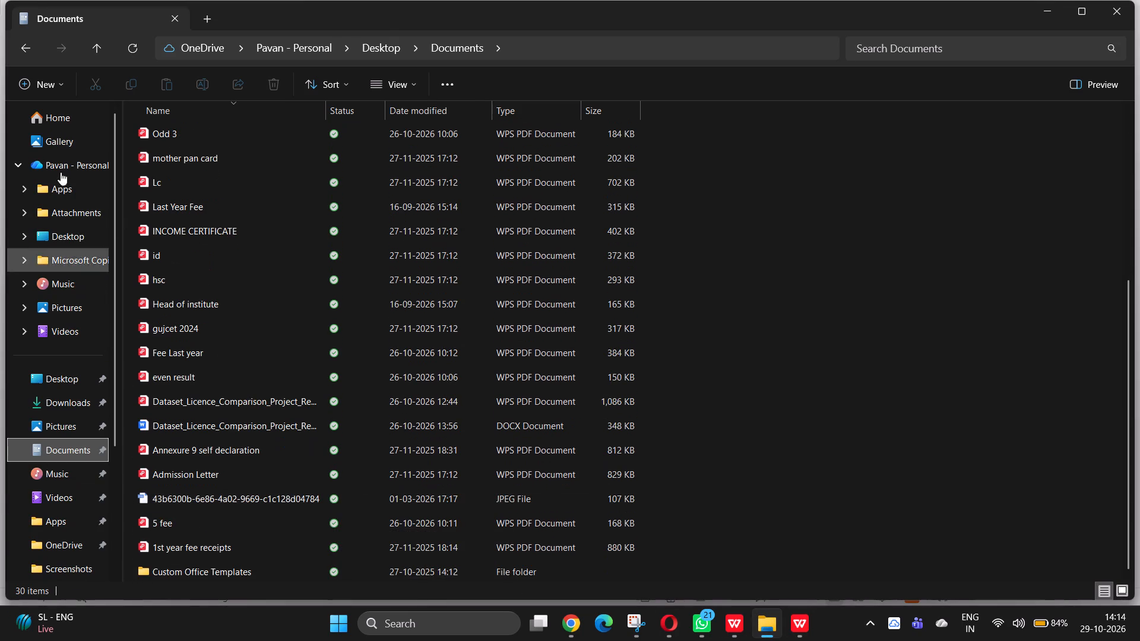
{"action": "left_click", "coordinate": [69, 115]}
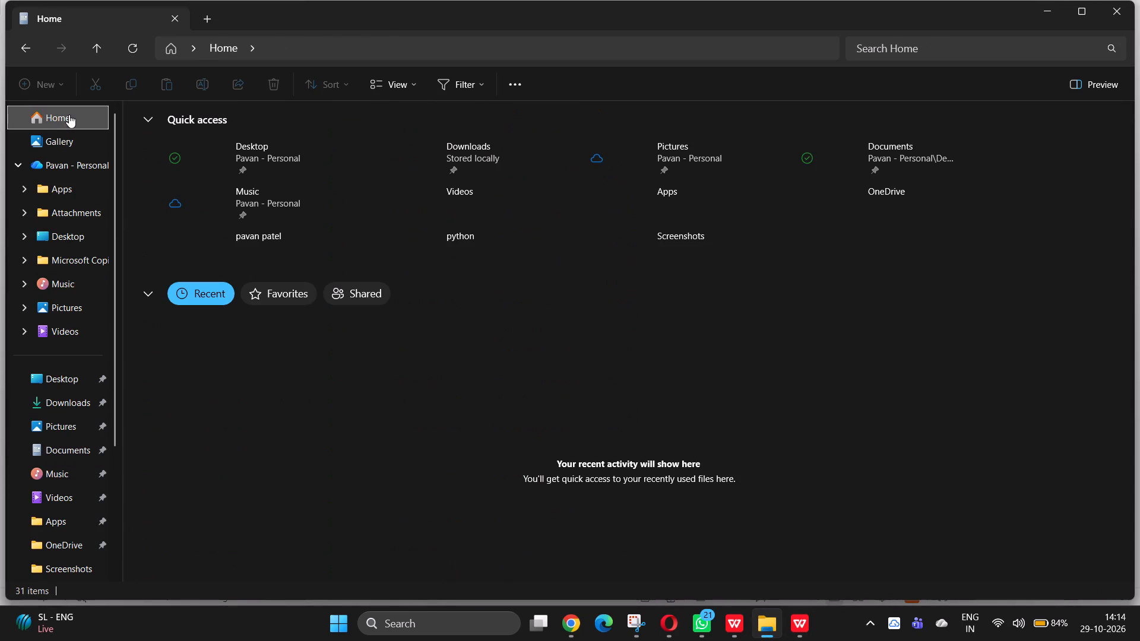
{"action": "double_click", "coordinate": [281, 374]}
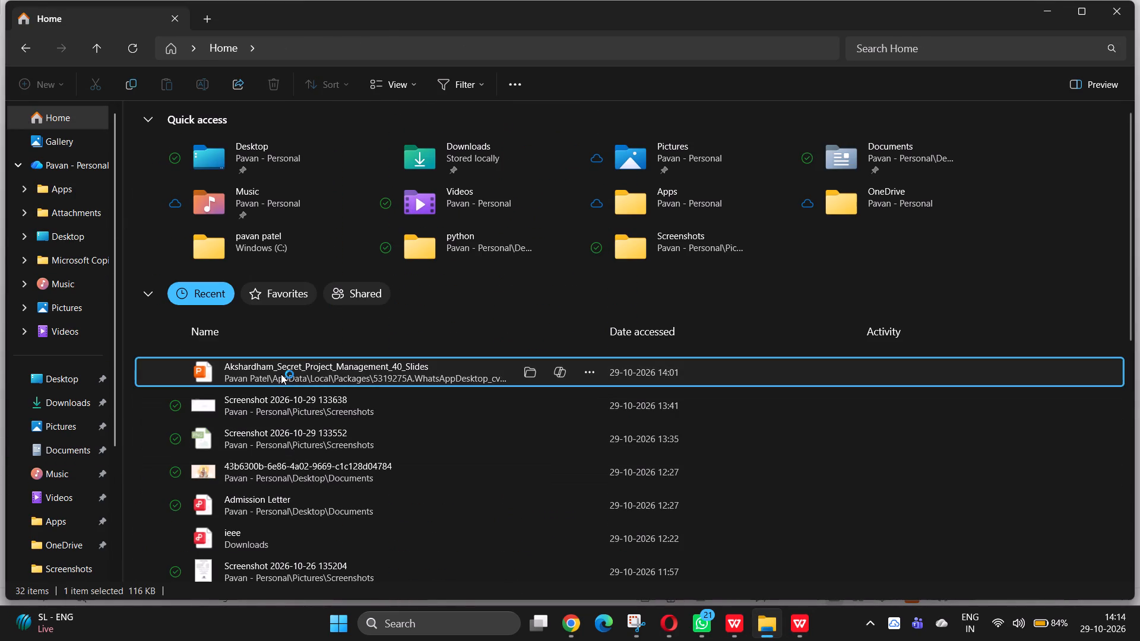